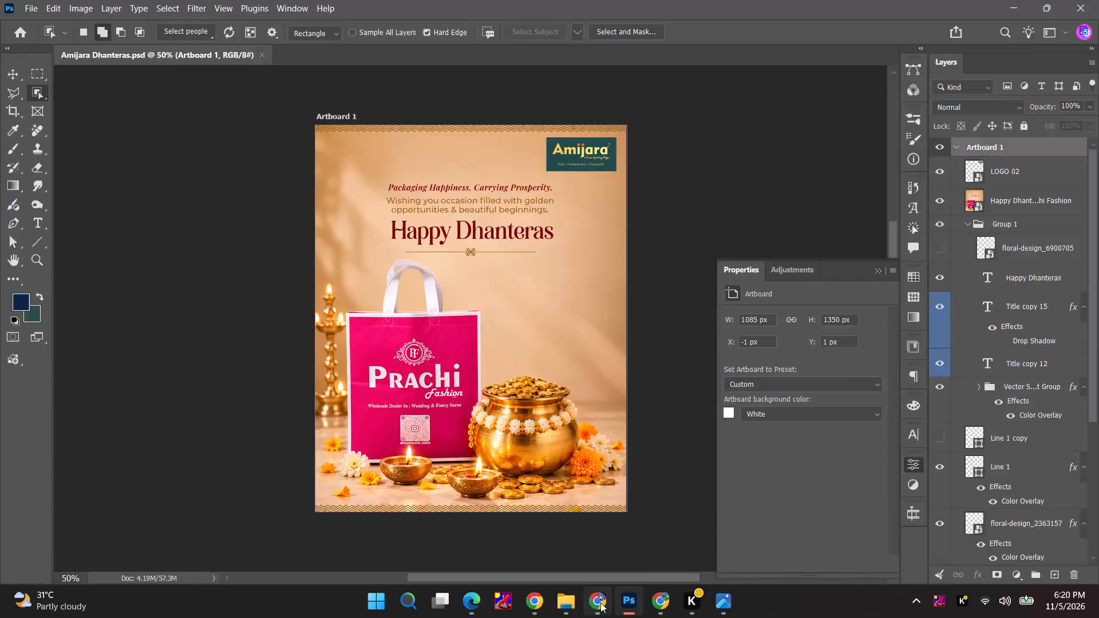
# Switch to Chrome, close the current browser tab and bring up the Ahnik timesheet booking page.
pyautogui.click(600, 603)
pyautogui.hotkey('ctrl', 'w')
pyautogui.click(448, 0)
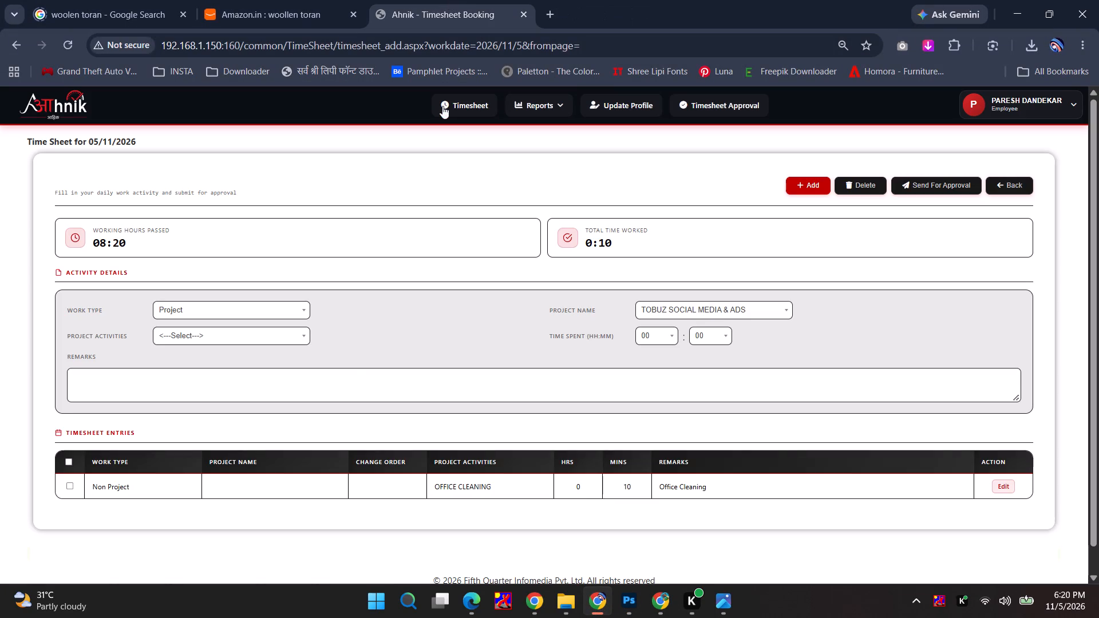
# Set the project activity of the TOBUZ SOCIAL MEDIA & ADS entry to STATIC IMAGE COPY UPDATE.
pyautogui.click(323, 407)
pyautogui.click(330, 386)
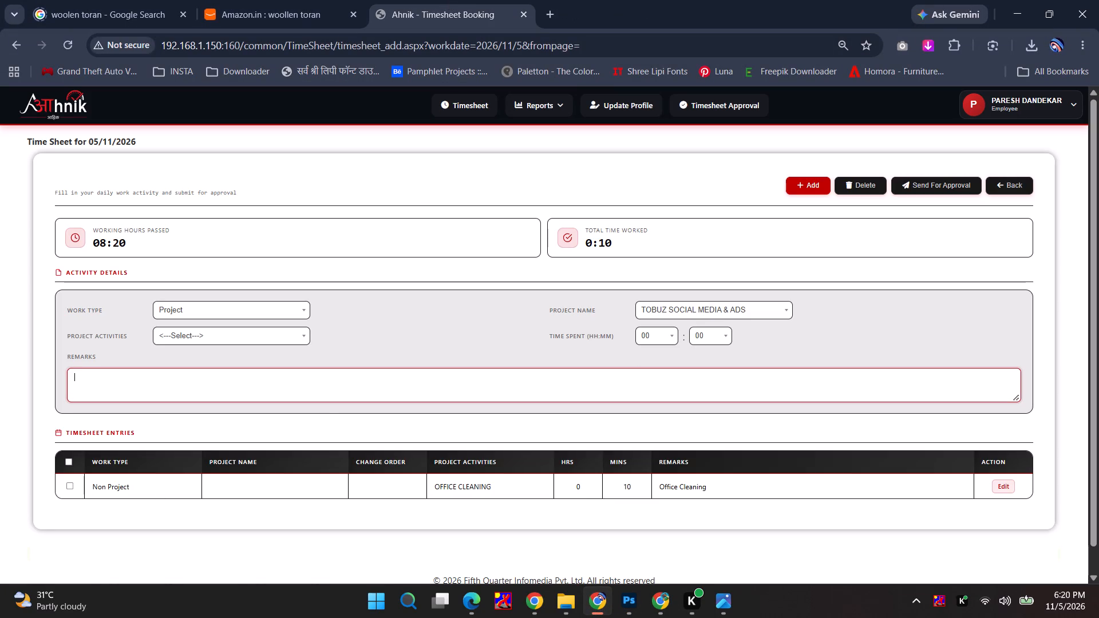
pyautogui.click(255, 341)
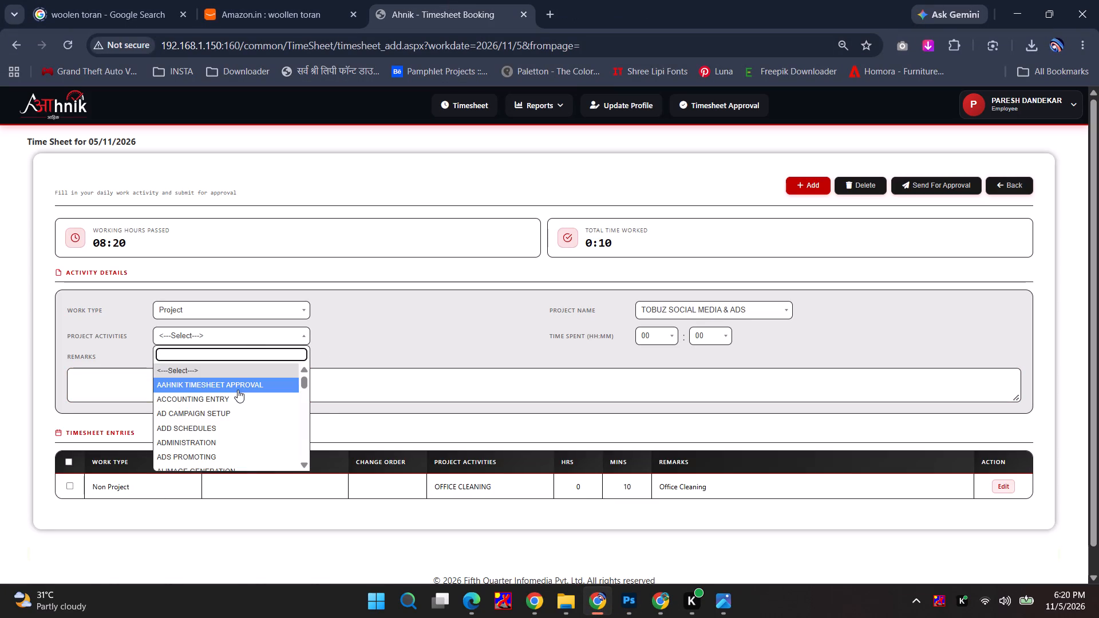
pyautogui.write('stat')
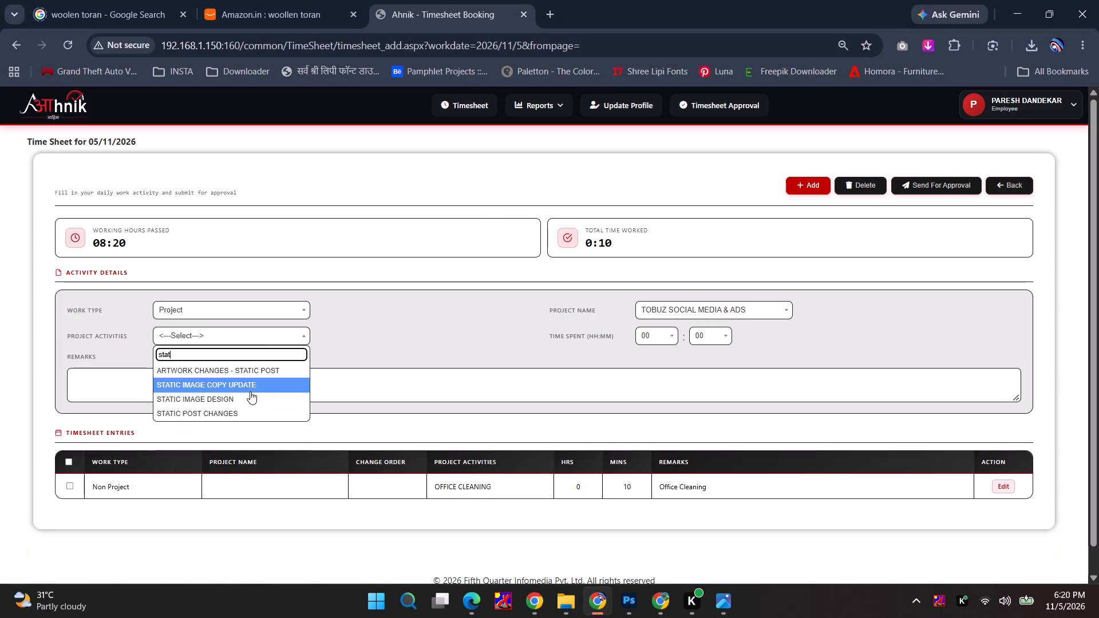
pyautogui.click(251, 387)
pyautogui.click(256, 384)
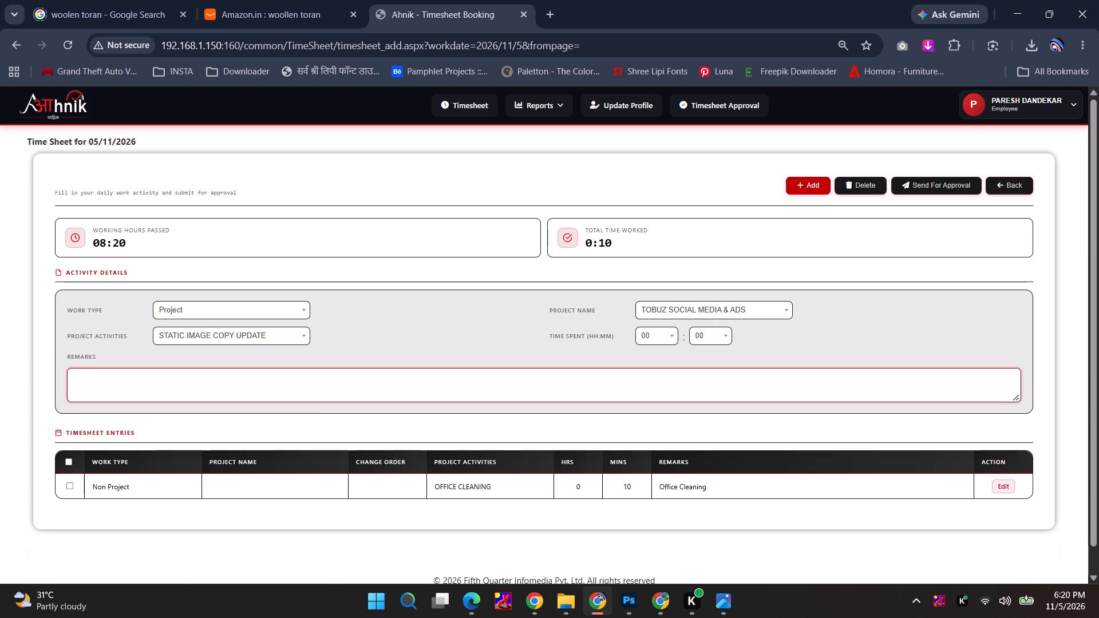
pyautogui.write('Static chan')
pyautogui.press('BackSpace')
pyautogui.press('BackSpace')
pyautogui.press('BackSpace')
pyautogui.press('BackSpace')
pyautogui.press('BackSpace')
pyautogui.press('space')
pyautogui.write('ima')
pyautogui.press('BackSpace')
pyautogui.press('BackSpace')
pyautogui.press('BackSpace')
# Enter "background image rework" as the remark, set the time spent to 10 minutes and add the timesheet entry.
pyautogui.hotkey('ctrl', 'a')
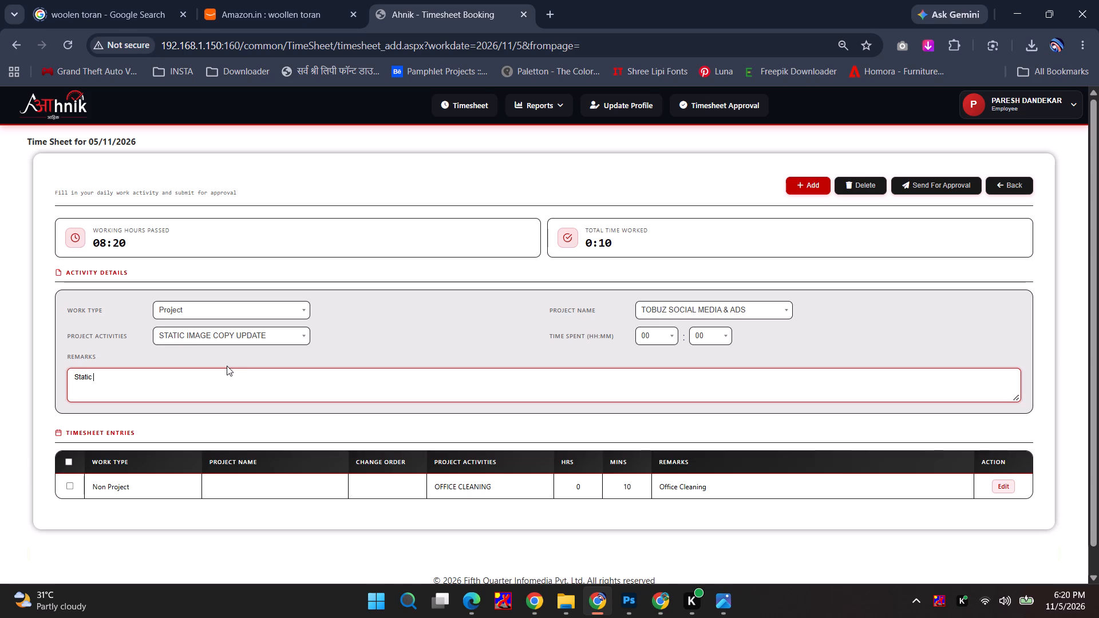
pyautogui.write('backgo')
pyautogui.press('BackSpace')
pyautogui.press('r')
pyautogui.write('und')
pyautogui.press('BackSpace')
pyautogui.press('BackSpace')
pyautogui.press('BackSpace')
pyautogui.write('ound image rework')
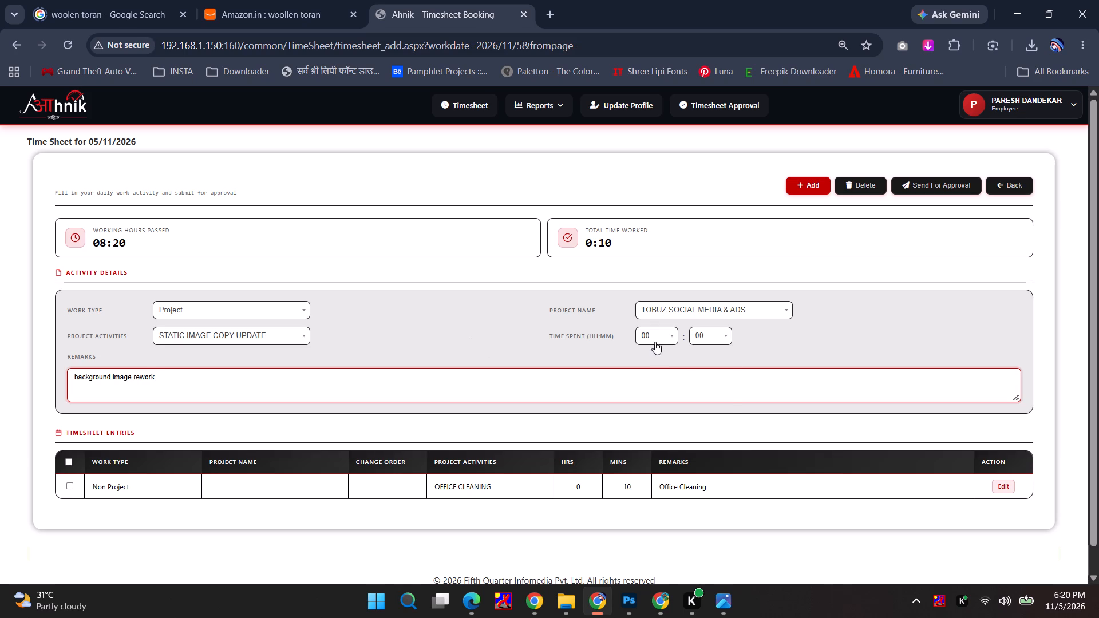
pyautogui.click(726, 334)
pyautogui.click(707, 395)
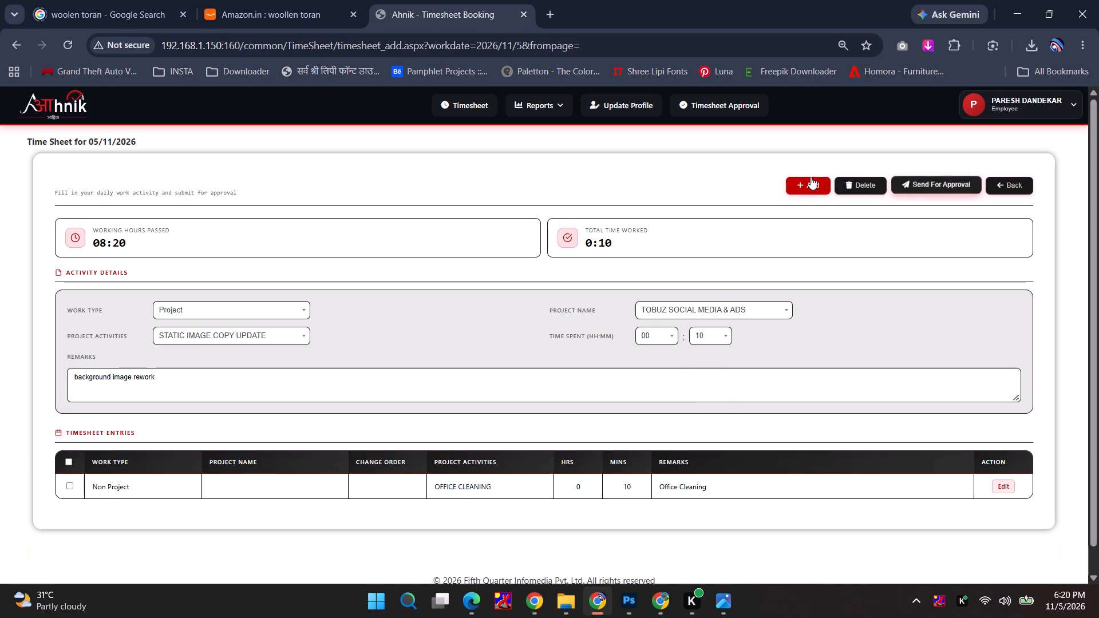
pyautogui.click(808, 180)
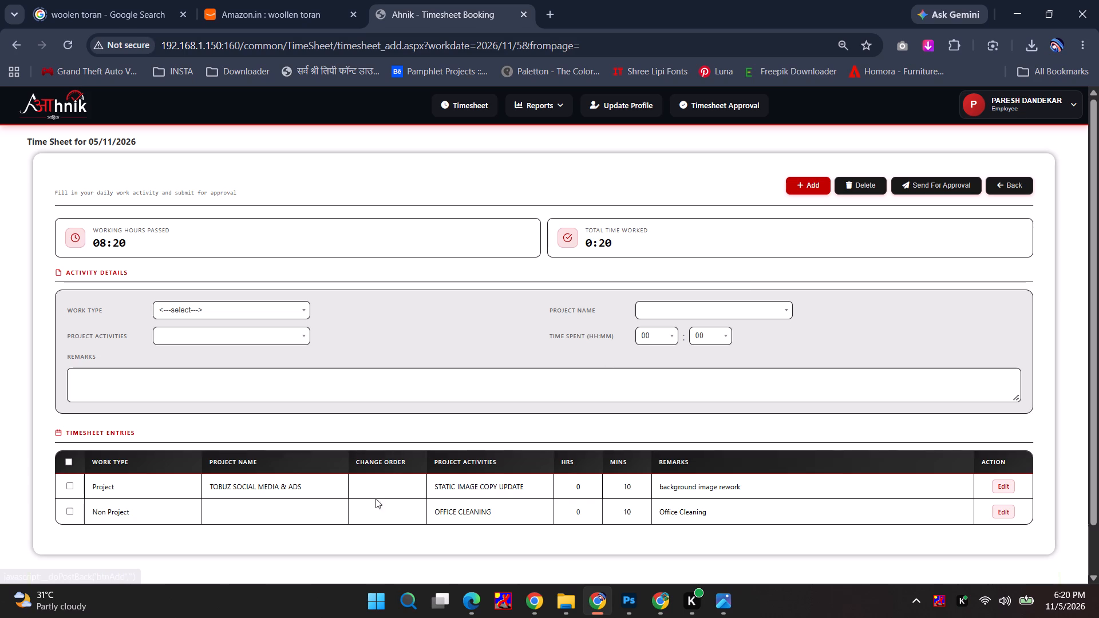
# Update the TOBUZ SOCIAL MEDIA & ADS entry to 30 minutes with the remark "layout and background image rework".
pyautogui.click(996, 485)
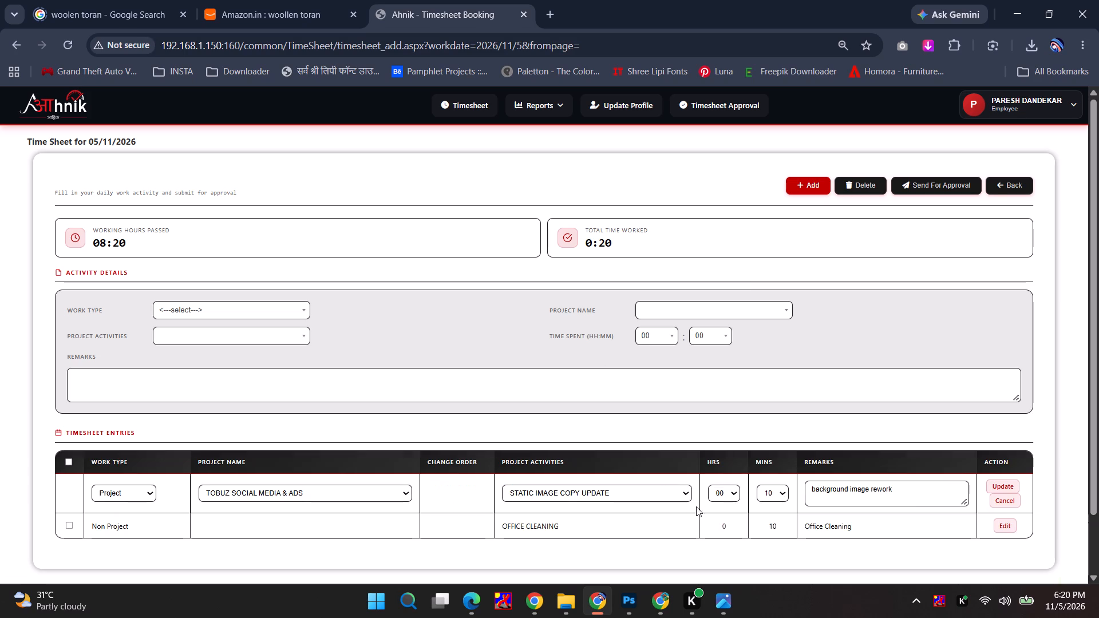
pyautogui.click(774, 496)
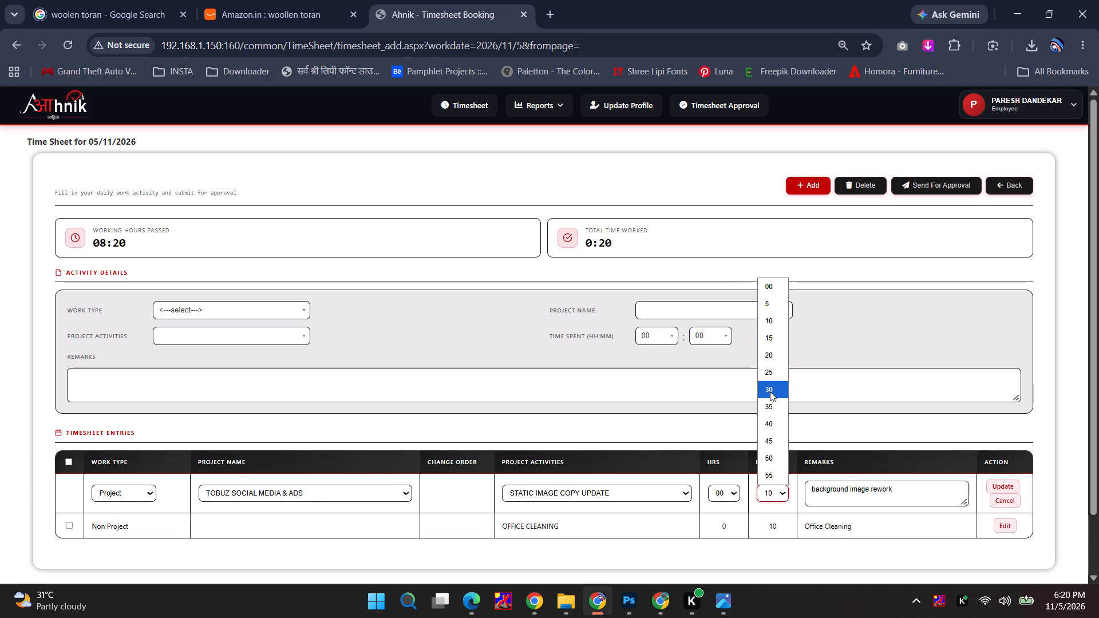
pyautogui.click(770, 391)
pyautogui.click(892, 489)
pyautogui.press('space')
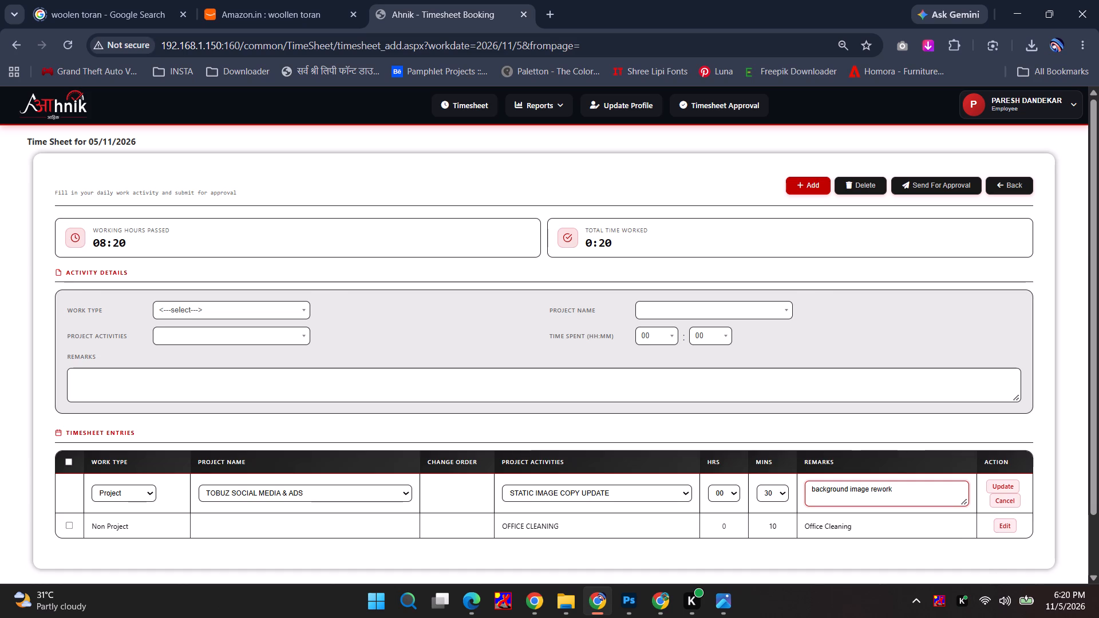
pyautogui.click(810, 490)
pyautogui.write('layout')
pyautogui.press('space')
pyautogui.write('and')
pyautogui.press('space')
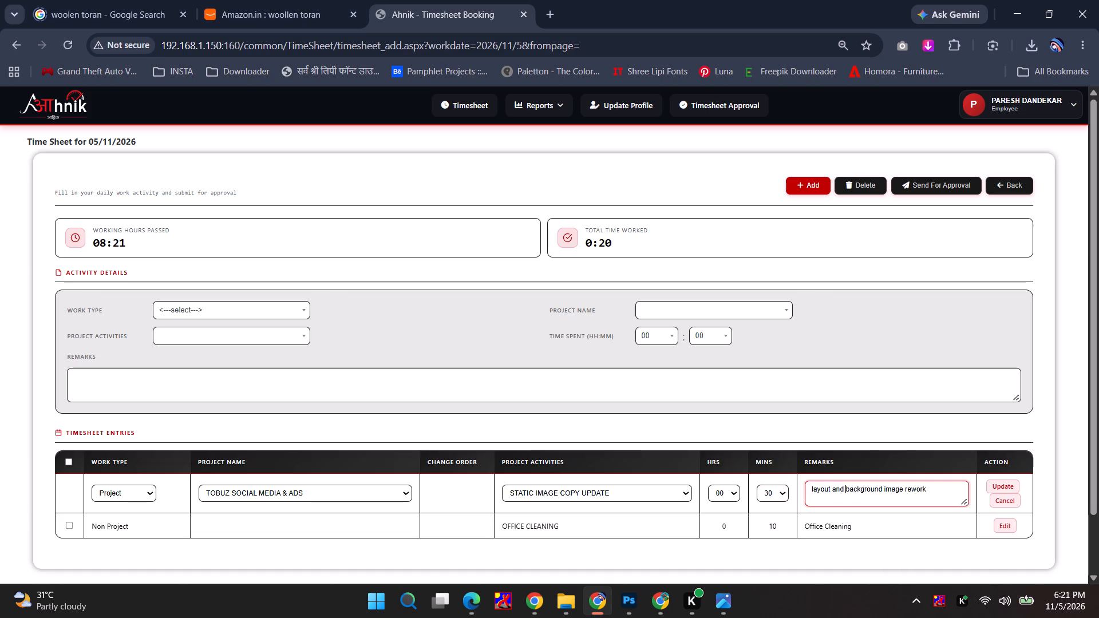
pyautogui.click(997, 483)
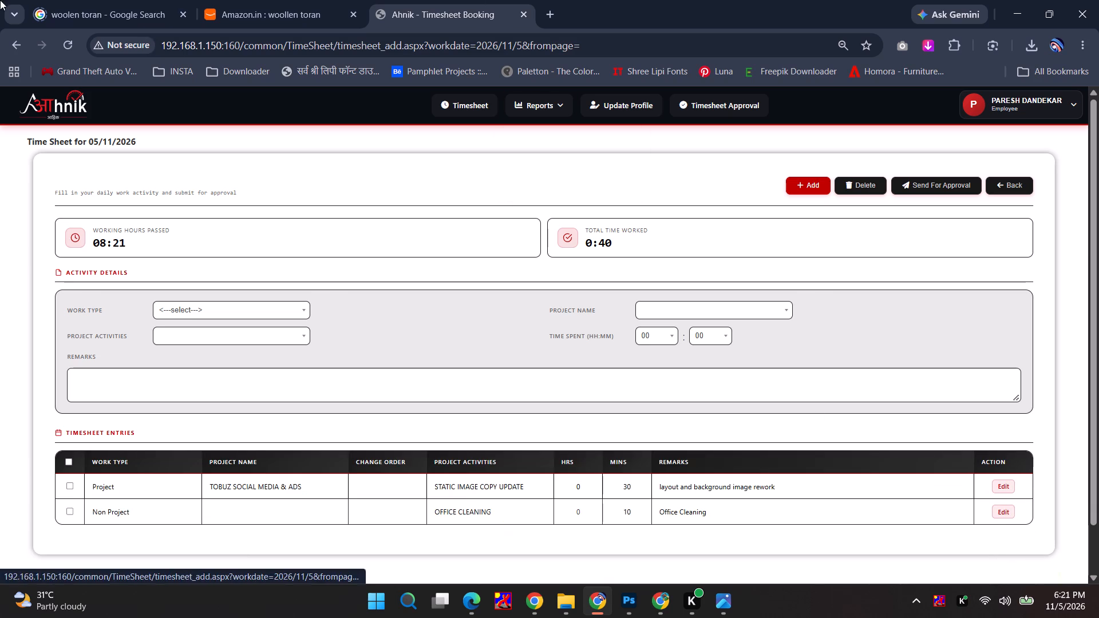
# Fill in a new Project entry for MTG - SOCIAL MEDIA with activity REEL / SHORTS EDITING and time spent 01:30.
pyautogui.click(212, 304)
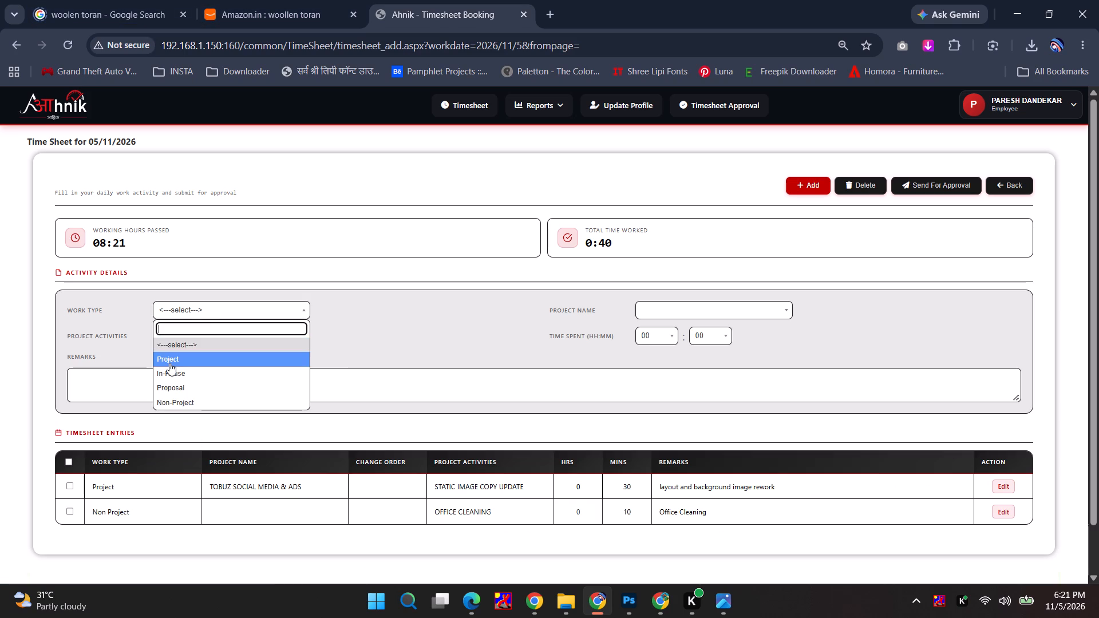
pyautogui.click(169, 363)
pyautogui.click(663, 315)
pyautogui.write('mtg')
pyautogui.press('Return')
pyautogui.click(261, 343)
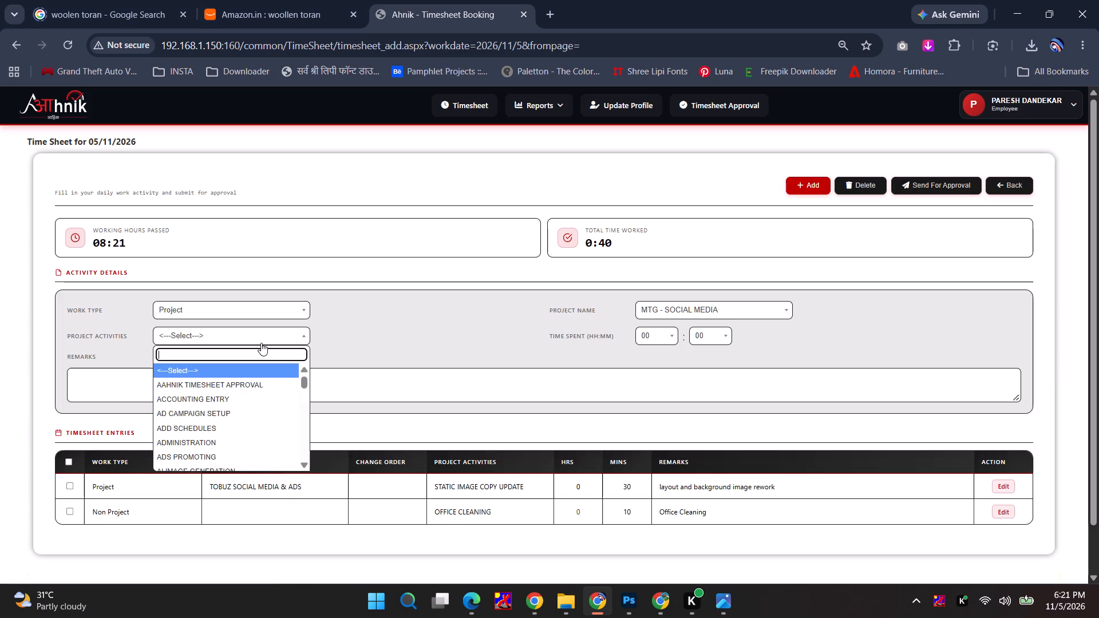
pyautogui.write('reel')
pyautogui.press('Return')
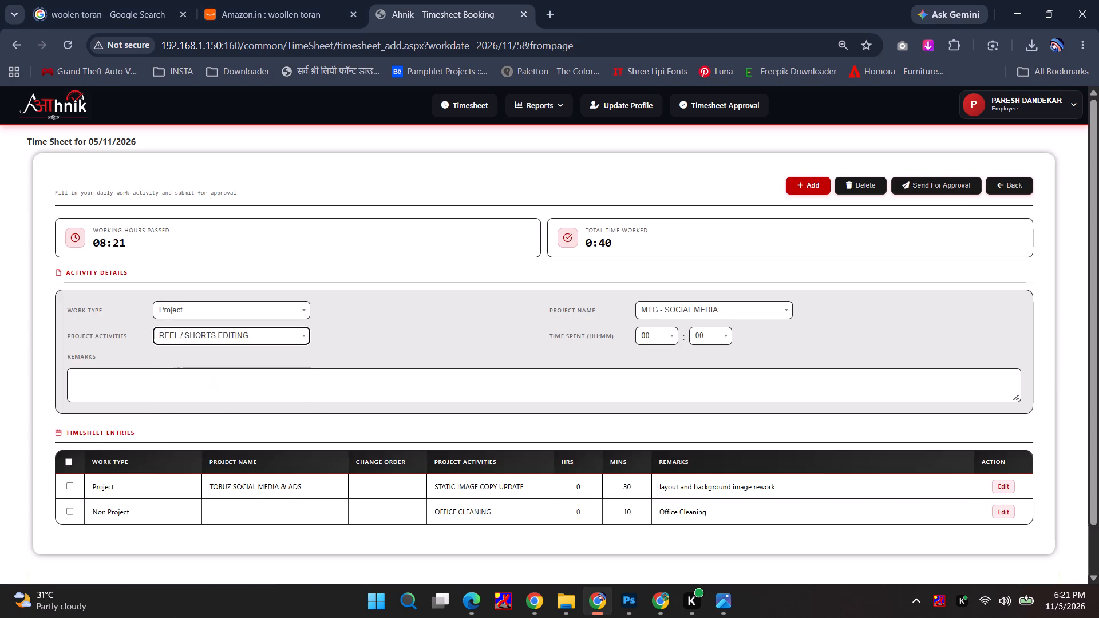
pyautogui.click(651, 335)
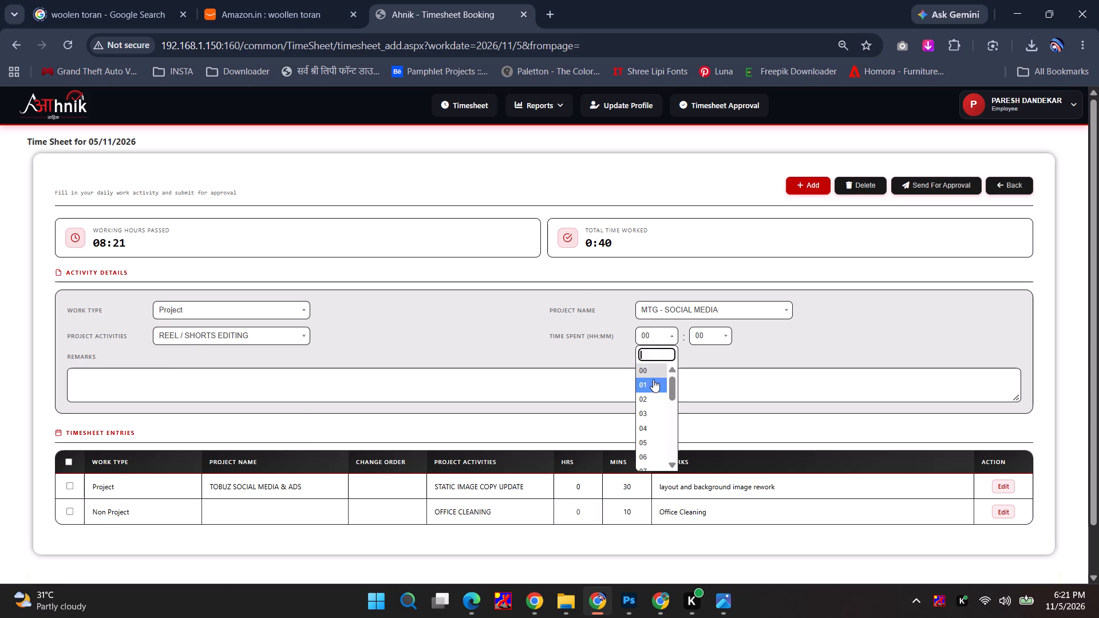
pyautogui.click(653, 380)
pyautogui.click(715, 340)
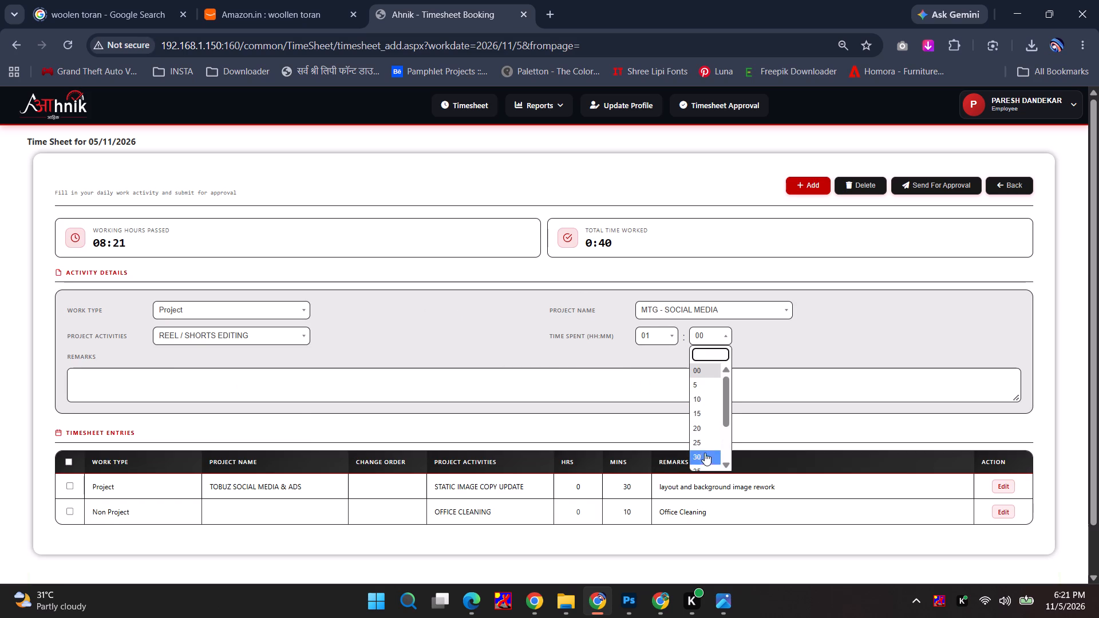
pyautogui.click(704, 455)
# Enter the remark "Sanki Raja Reel Editing, music search and typography".
pyautogui.click(678, 388)
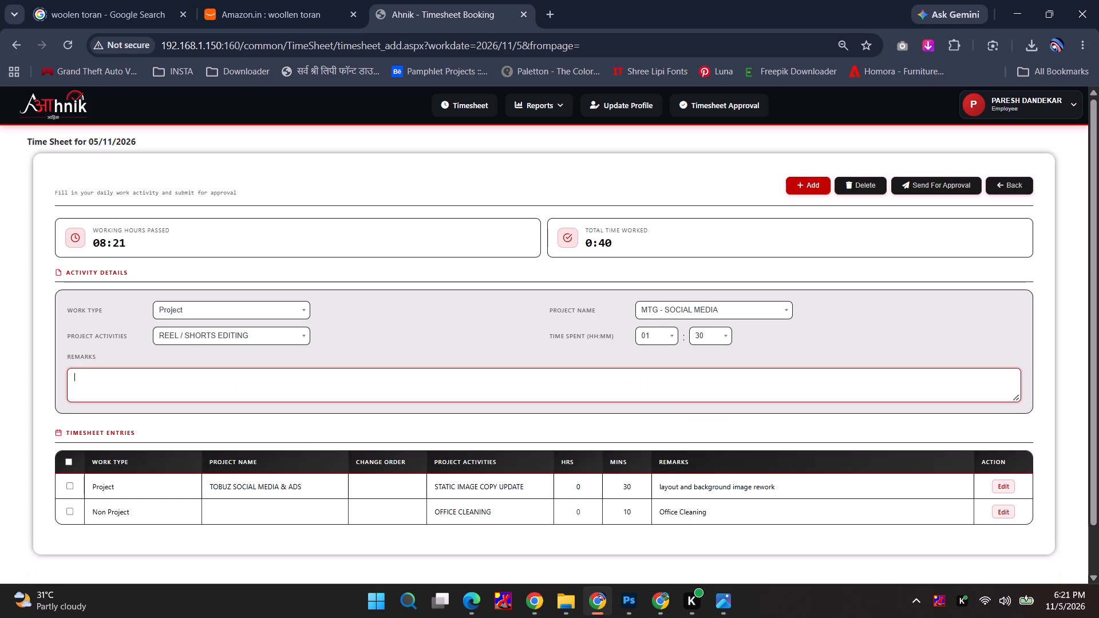
pyautogui.write('Sanki Raja Reel Editing, music search and typography')
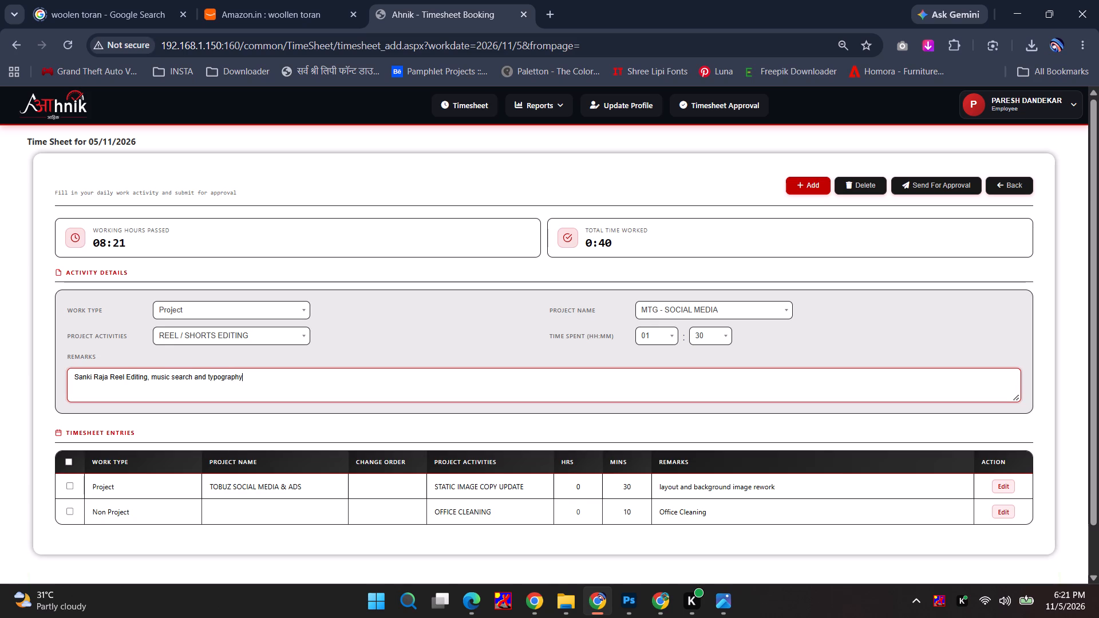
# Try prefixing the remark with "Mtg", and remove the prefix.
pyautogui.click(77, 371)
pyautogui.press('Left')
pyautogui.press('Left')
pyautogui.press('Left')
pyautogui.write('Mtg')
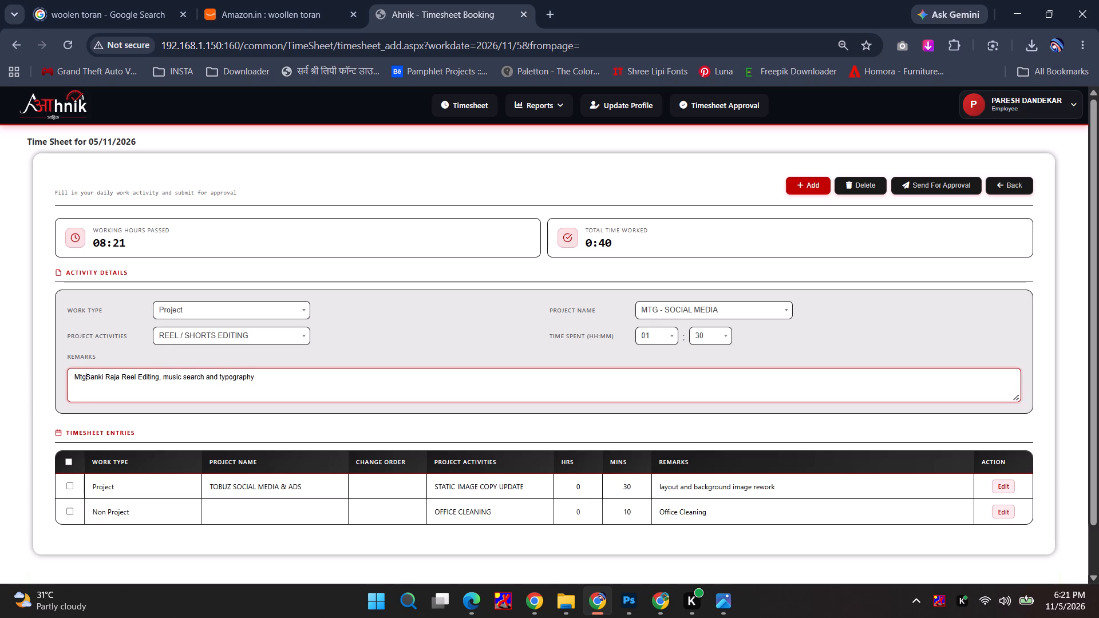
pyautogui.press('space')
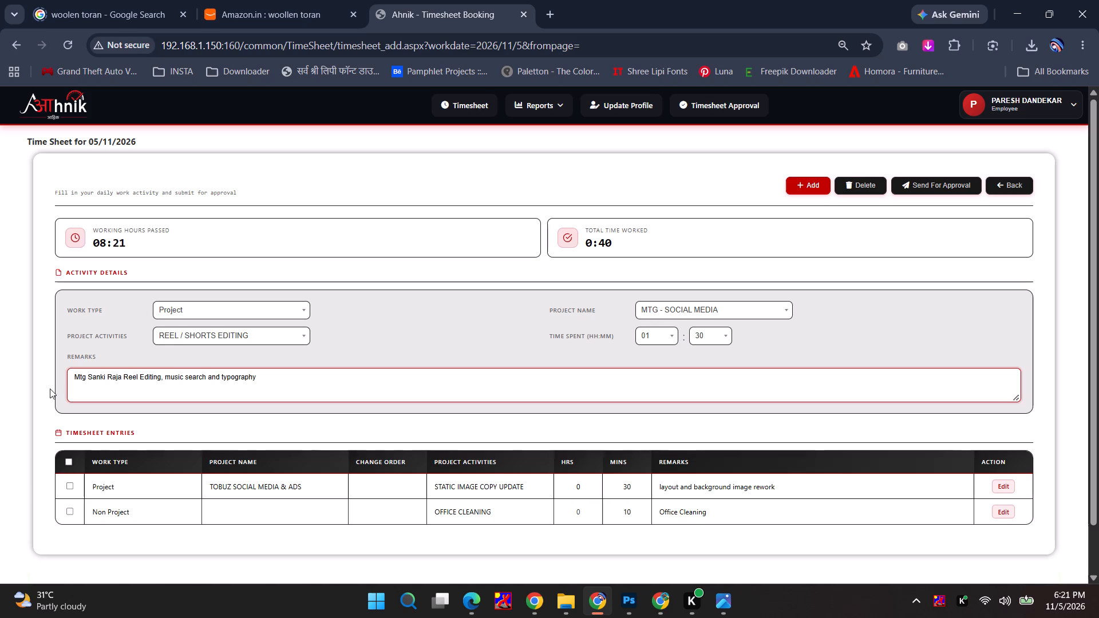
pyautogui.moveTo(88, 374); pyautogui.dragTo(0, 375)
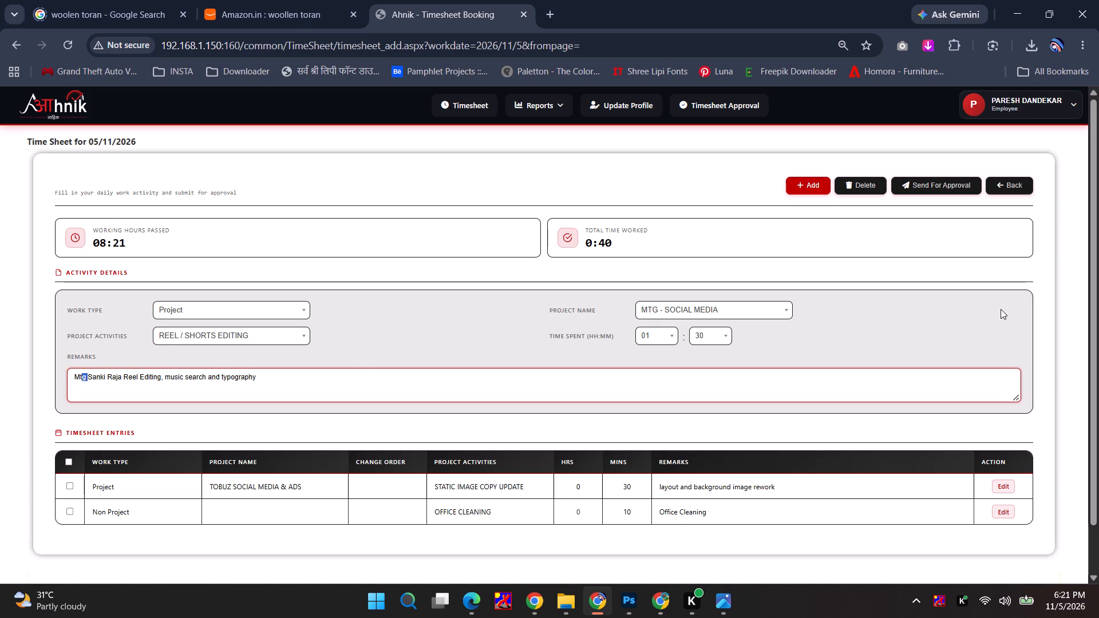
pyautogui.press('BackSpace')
# Add the MTG - SOCIAL MEDIA reel editing entry to the timesheet.
pyautogui.click(815, 185)
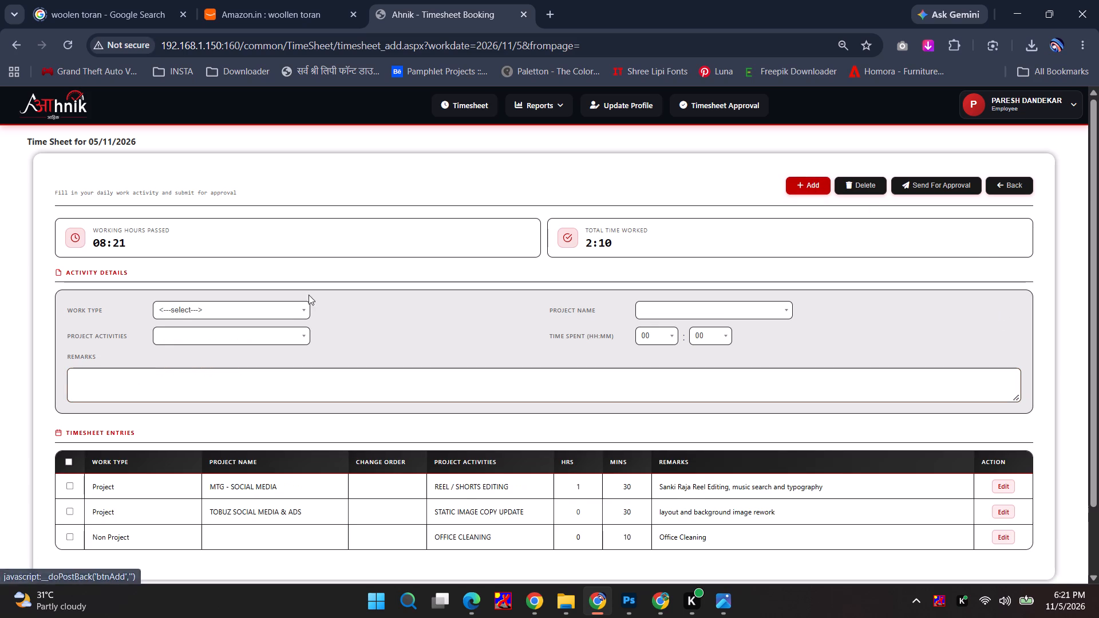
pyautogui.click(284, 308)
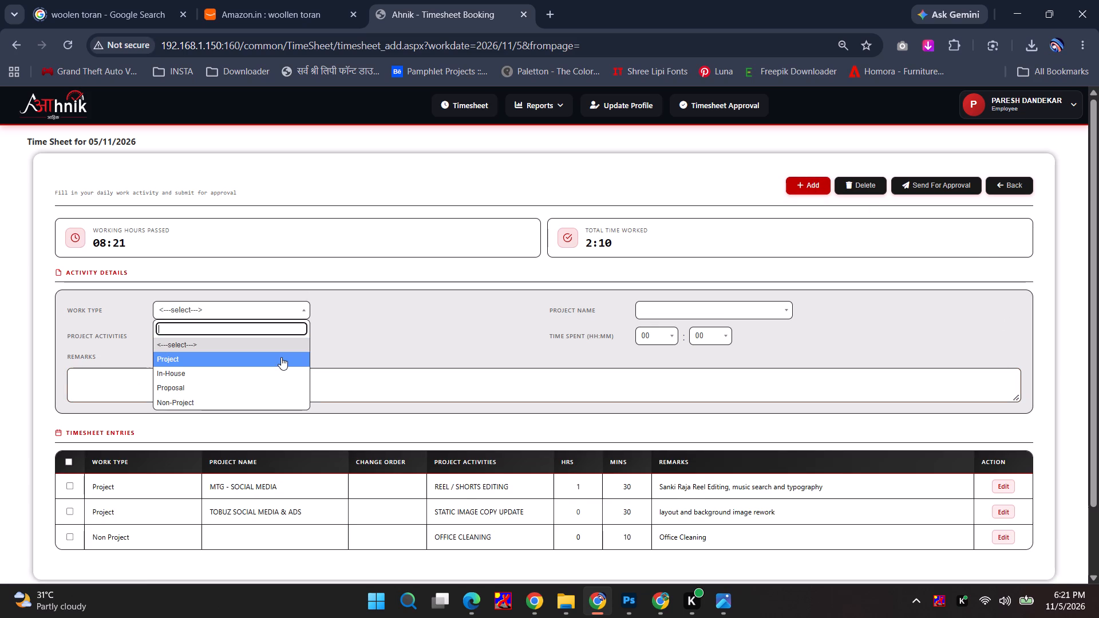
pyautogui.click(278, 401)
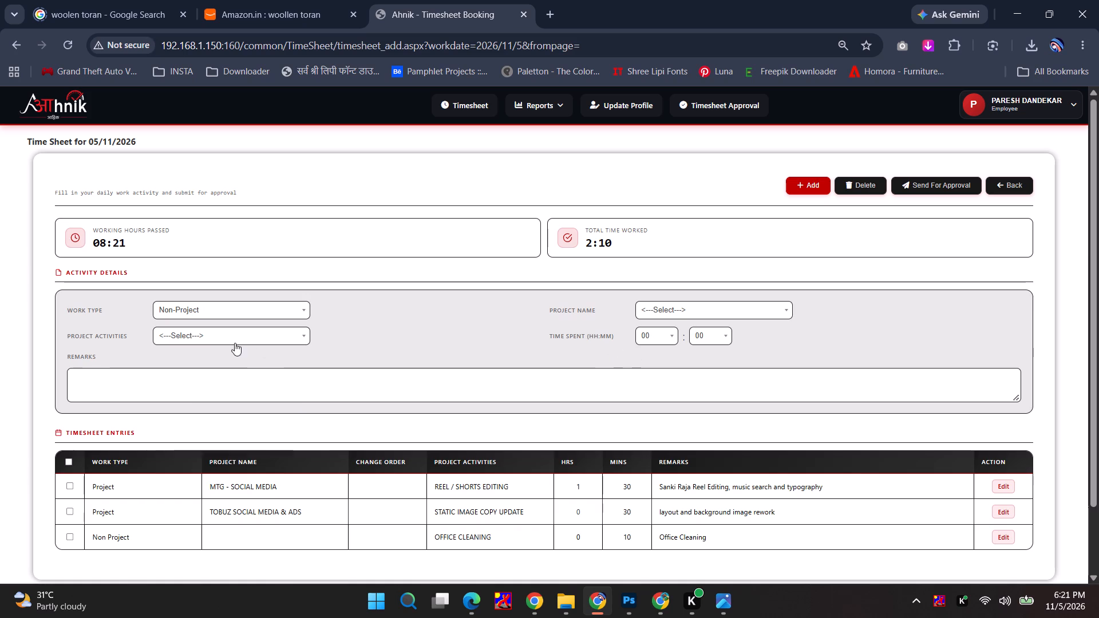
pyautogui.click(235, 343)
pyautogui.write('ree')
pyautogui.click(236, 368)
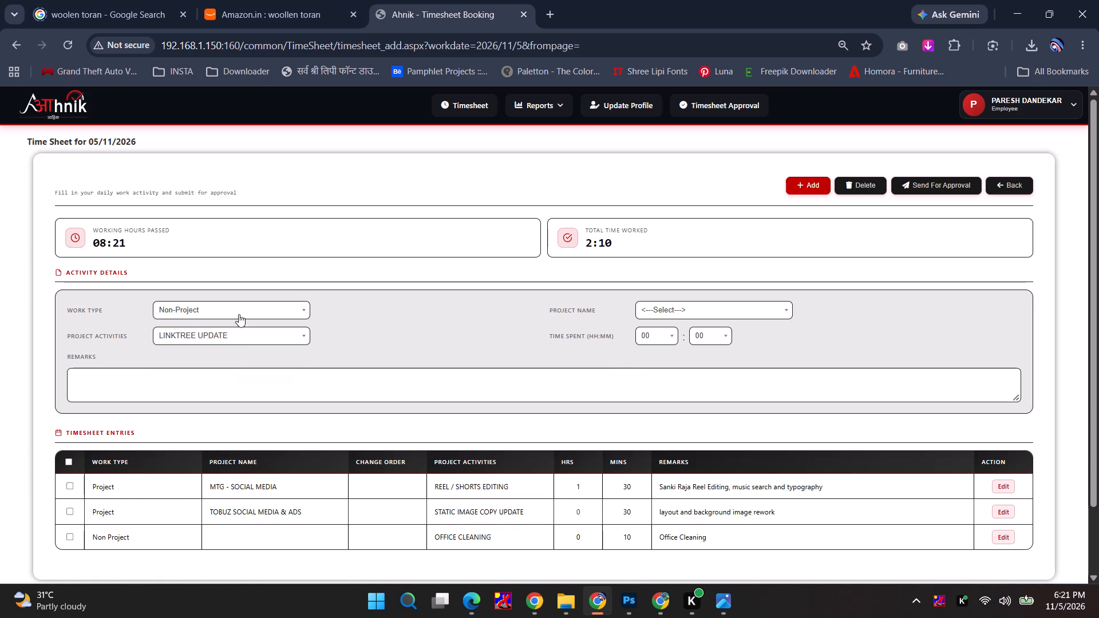
# Set the new entry's work type to Project, its activity to REEL / SHORTS EDITING and its time to 20 minutes.
pyautogui.click(239, 314)
pyautogui.click(227, 363)
pyautogui.click(235, 331)
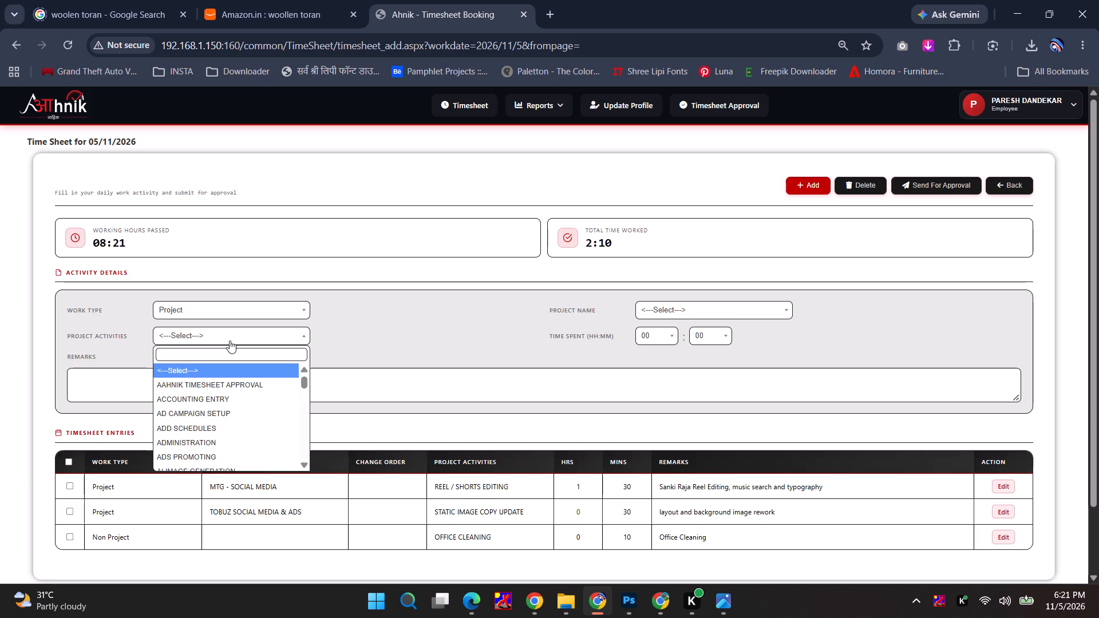
pyautogui.press('r')
pyautogui.press('e')
pyautogui.press('e')
pyautogui.click(227, 378)
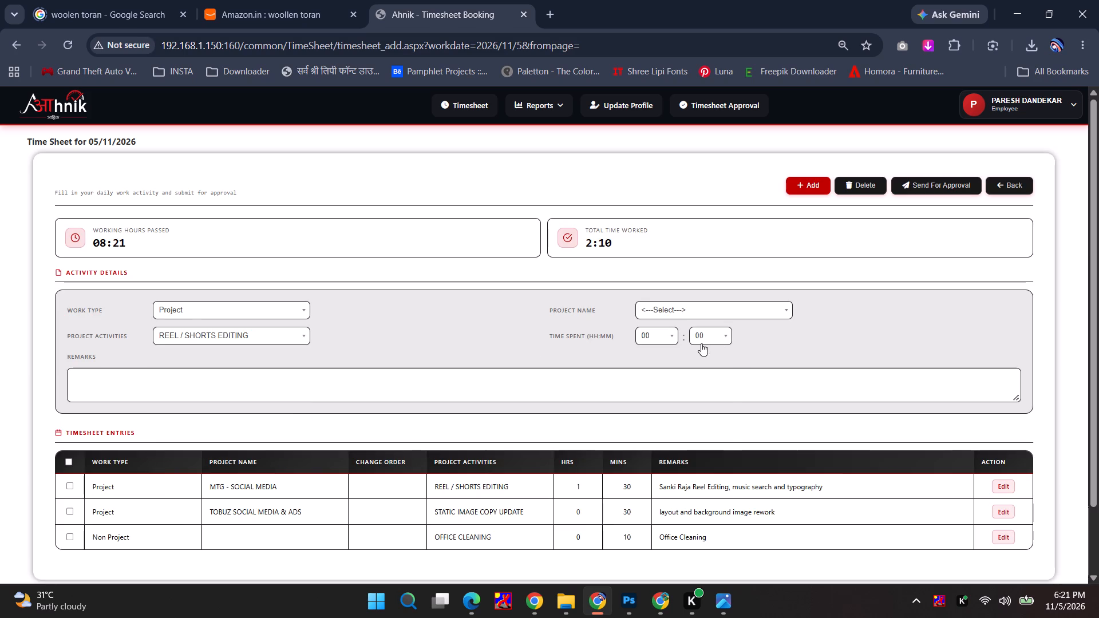
pyautogui.click(705, 336)
pyautogui.click(701, 430)
# Set the new entry's project name to TOBUZ SOCIAL MEDIA & ADS.
pyautogui.click(686, 314)
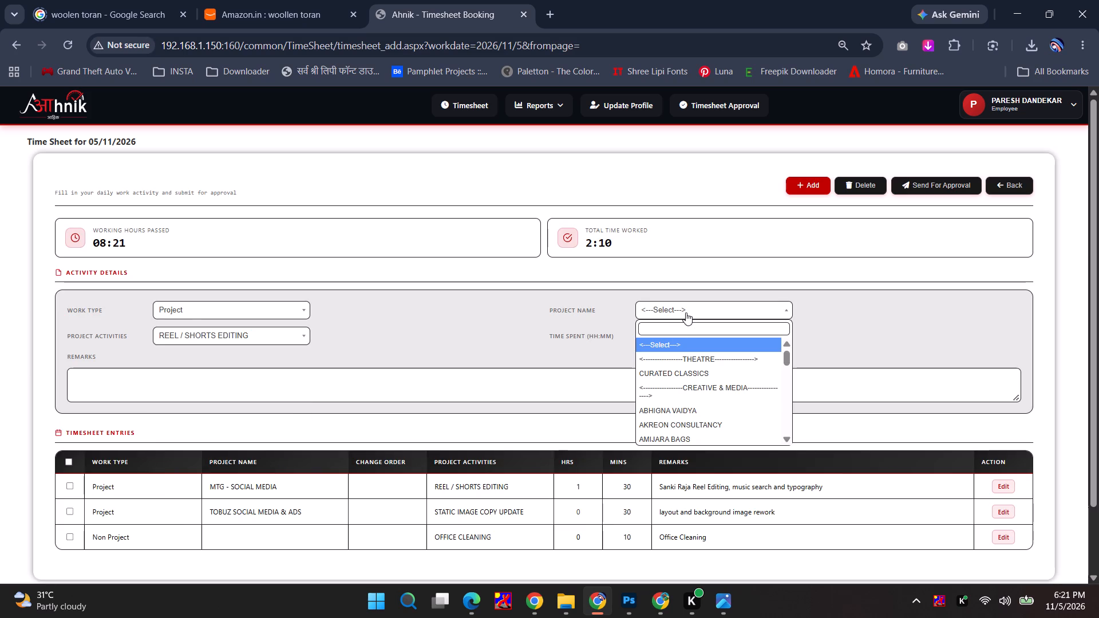
pyautogui.write('stat')
pyautogui.hotkey('ctrl', 'a')
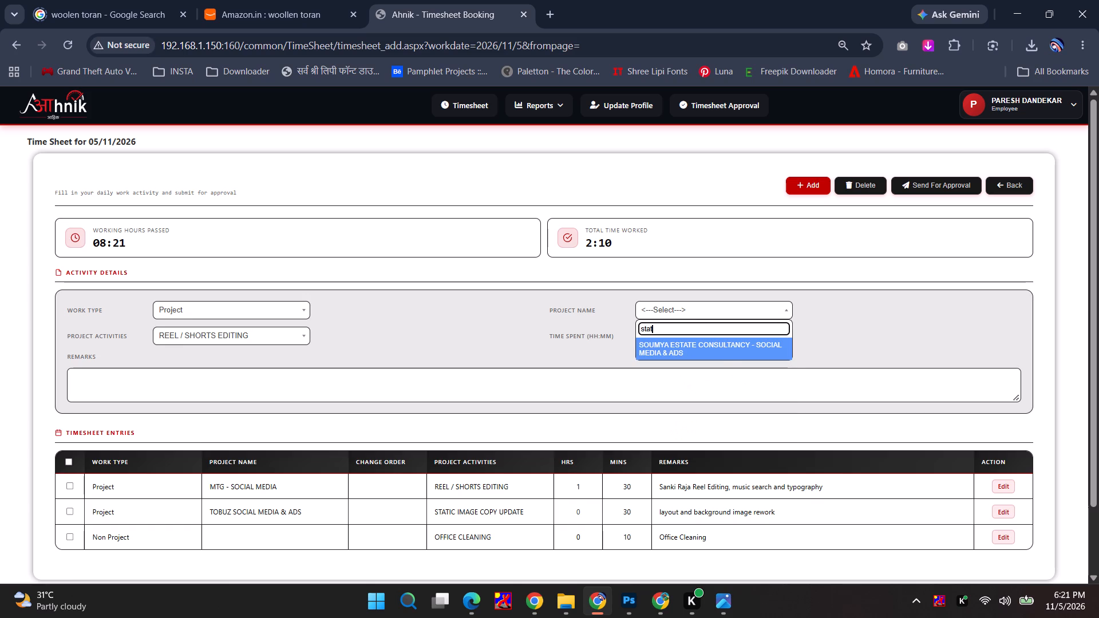
pyautogui.write('tobux')
pyautogui.press('Return')
pyautogui.press('BackSpace')
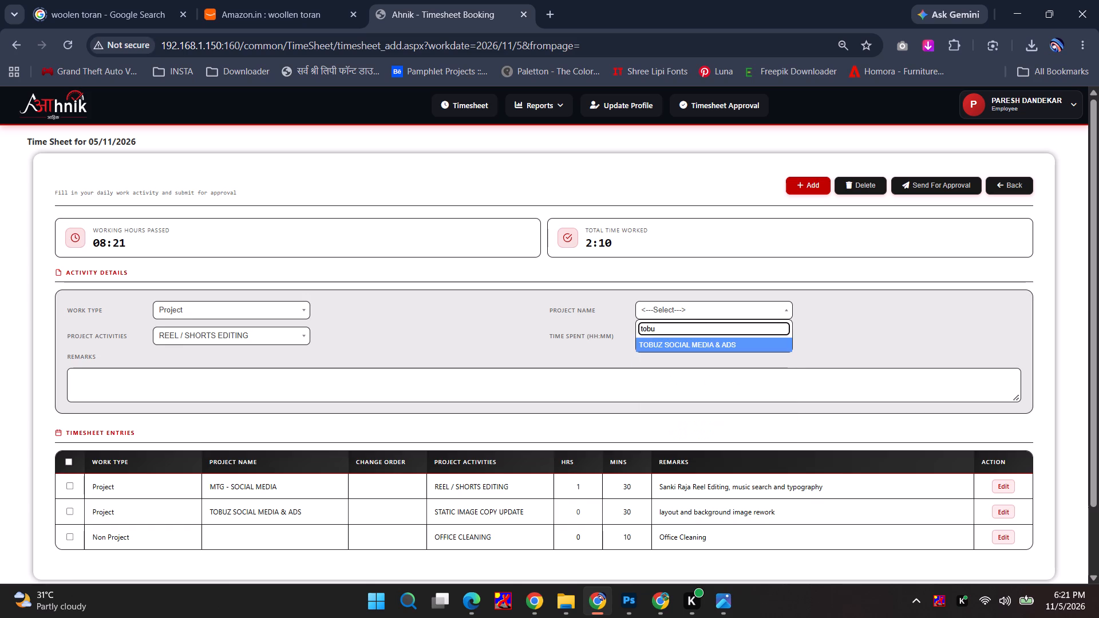
pyautogui.press('Return')
# Enter the remark "Trending reel, music added and template" and add the reel editing entry to the timesheet.
pyautogui.click(586, 386)
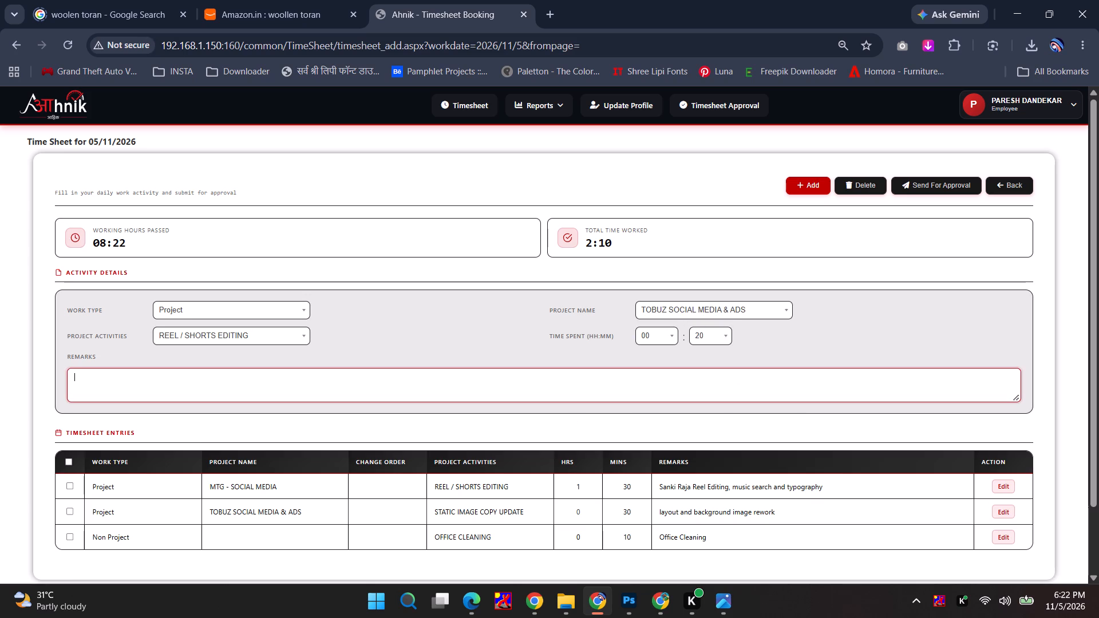
pyautogui.write('Trending E')
pyautogui.press('BackSpace')
pyautogui.write('reel')
pyautogui.write(', music addde')
pyautogui.press('BackSpace')
pyautogui.press('BackSpace')
pyautogui.write('ed and template')
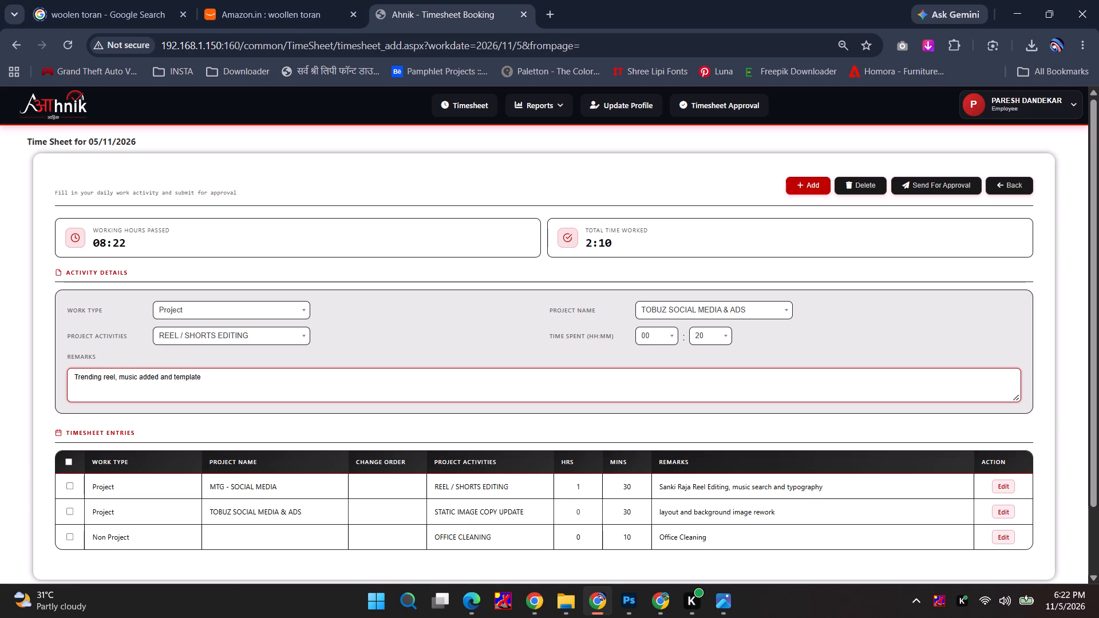
pyautogui.click(785, 189)
pyautogui.click(801, 190)
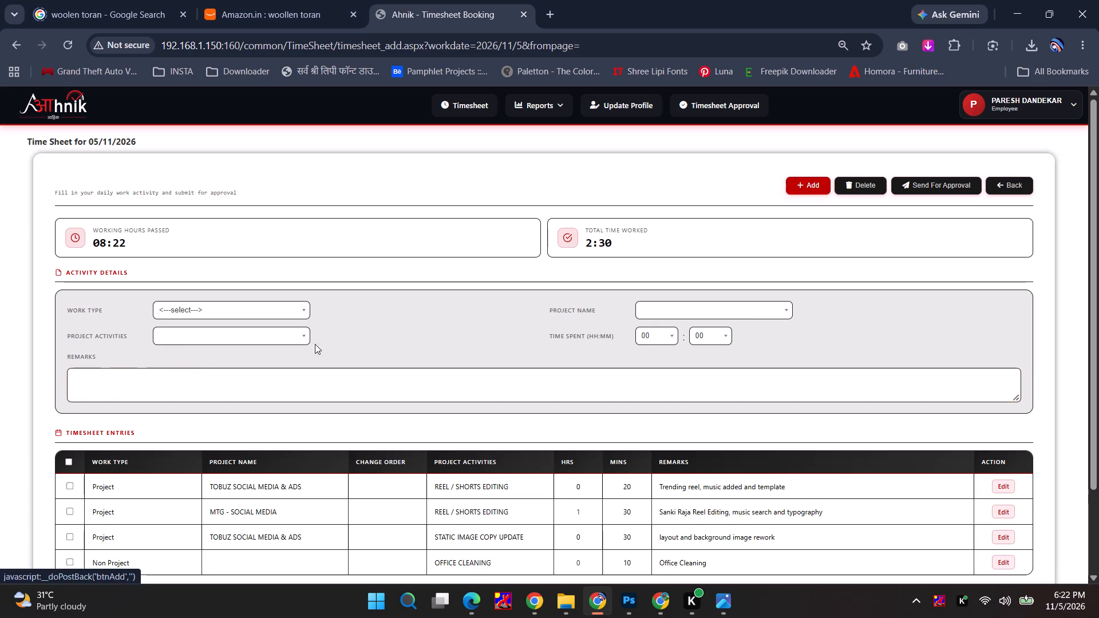
# Set up a new entry with work type Non-Project, activity LUNCH and a time of 1 hour.
pyautogui.click(262, 310)
pyautogui.click(231, 398)
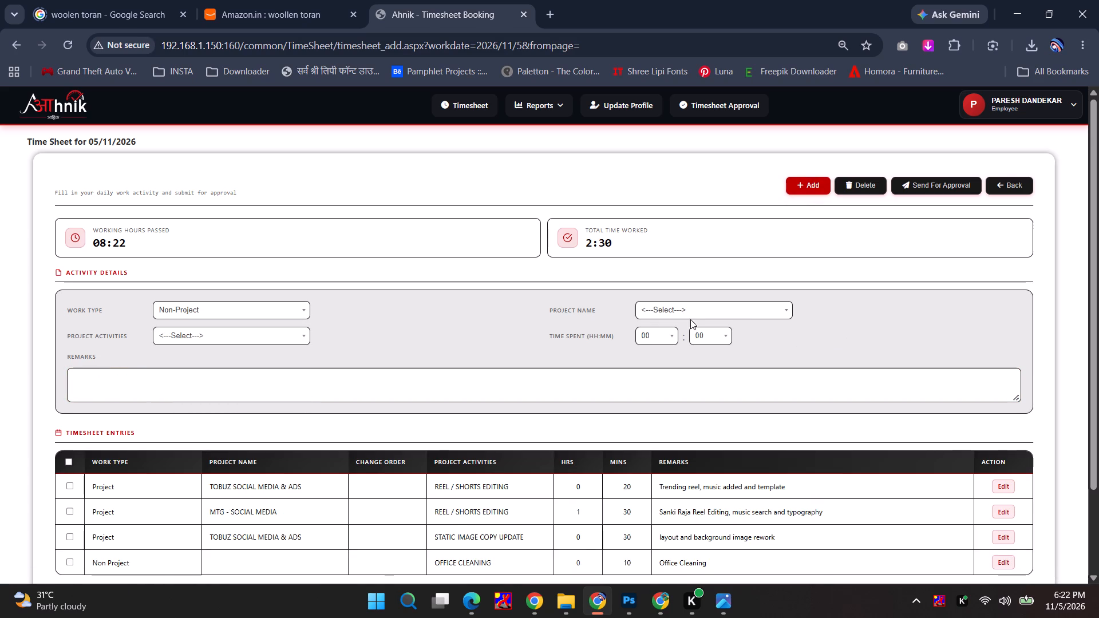
pyautogui.click(691, 314)
pyautogui.click(682, 315)
pyautogui.moveTo(646, 333); pyautogui.dragTo(644, 339)
pyautogui.click(638, 379)
pyautogui.click(545, 375)
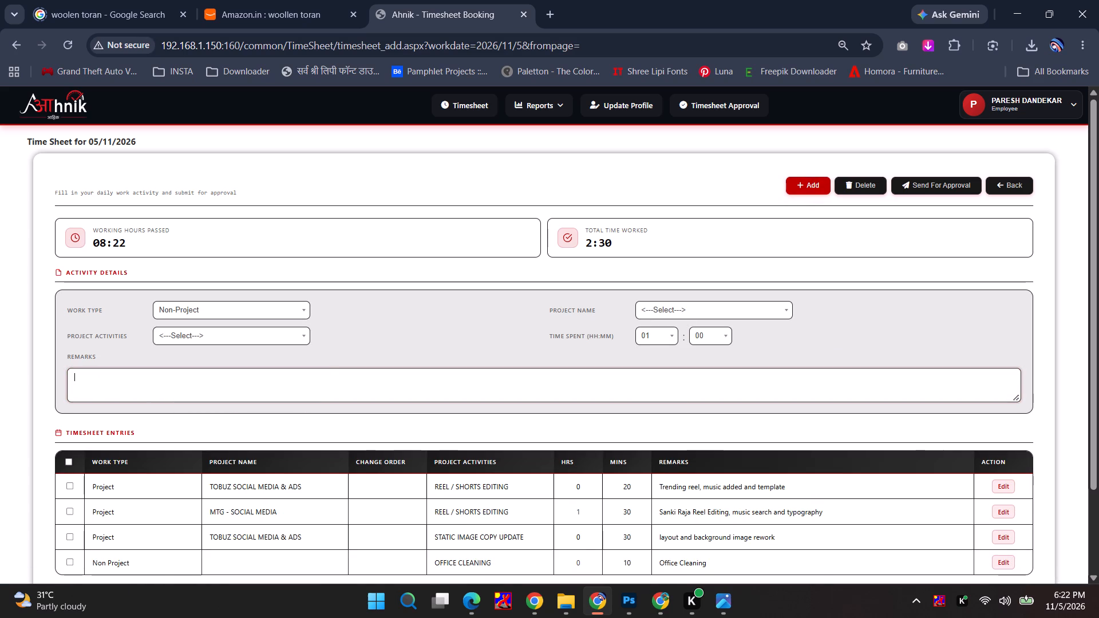
pyautogui.click(222, 340)
pyautogui.write('lunc')
pyautogui.press('Return')
# Enter the remark "Lunch Break" and add the lunch entry to the timesheet.
pyautogui.click(318, 381)
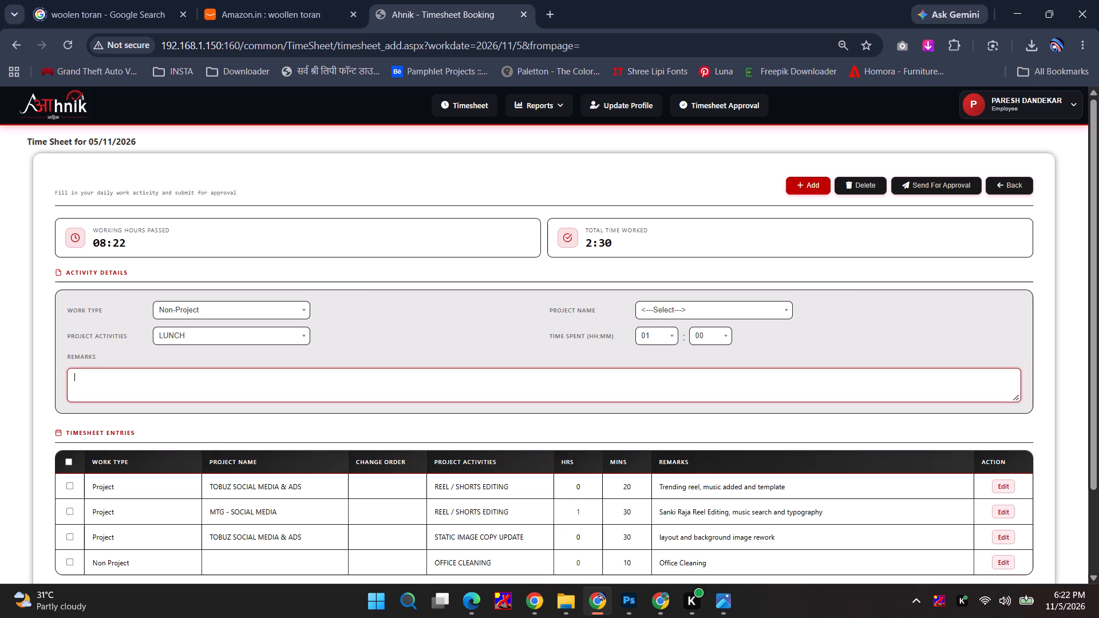
pyautogui.write('Lunch Break')
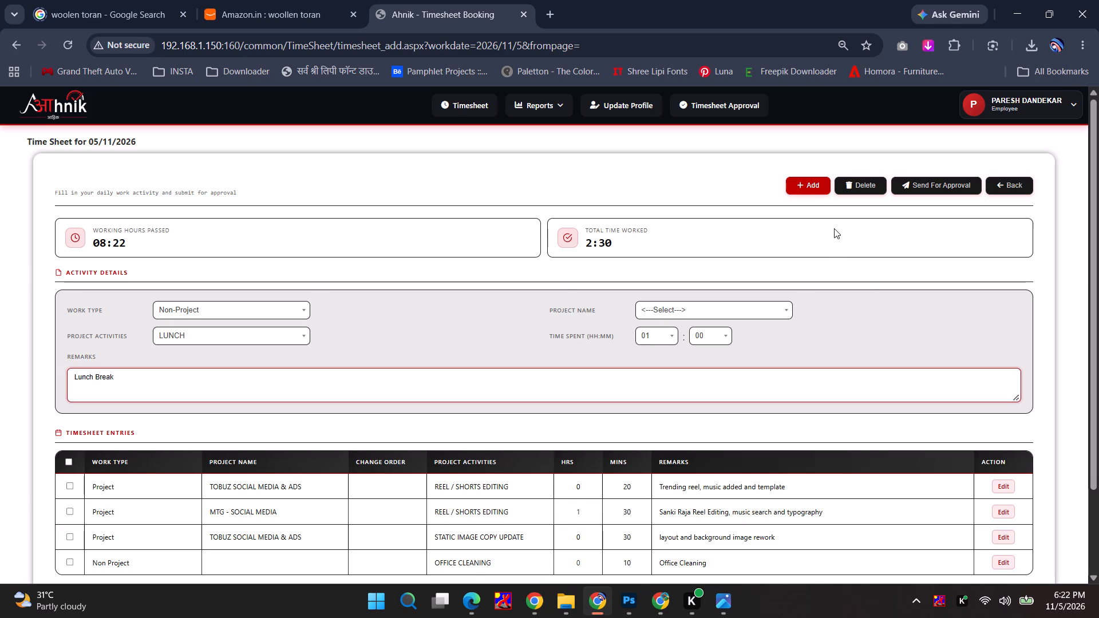
pyautogui.click(817, 183)
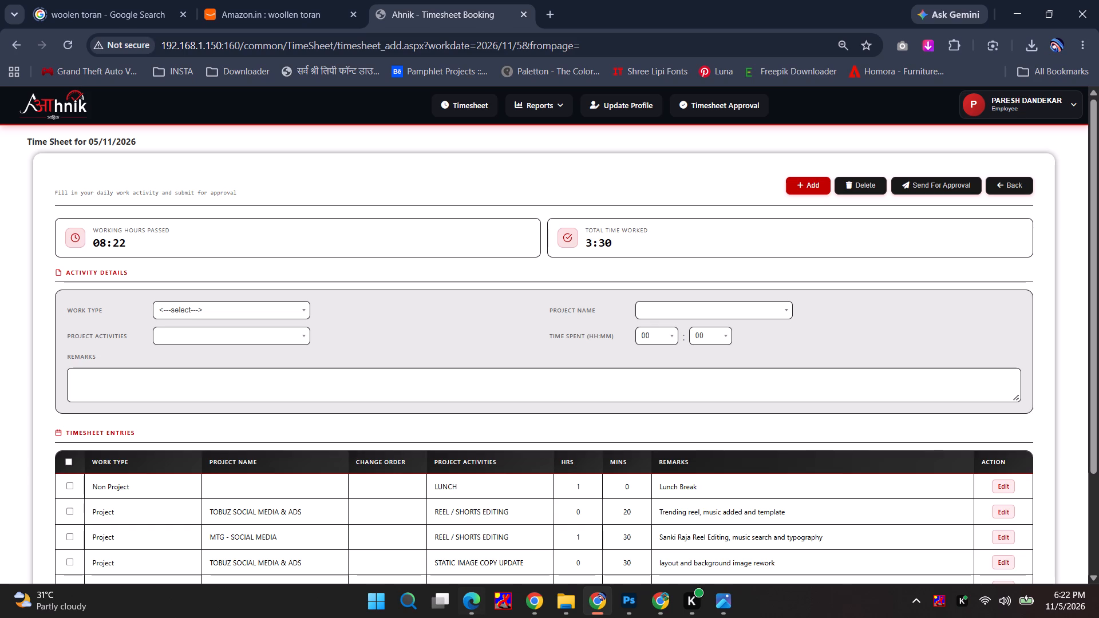
# Set up a new entry with work type Non-Project, activity WEBSITE BANNER DESIGN and a time of 5 minutes.
pyautogui.click(264, 307)
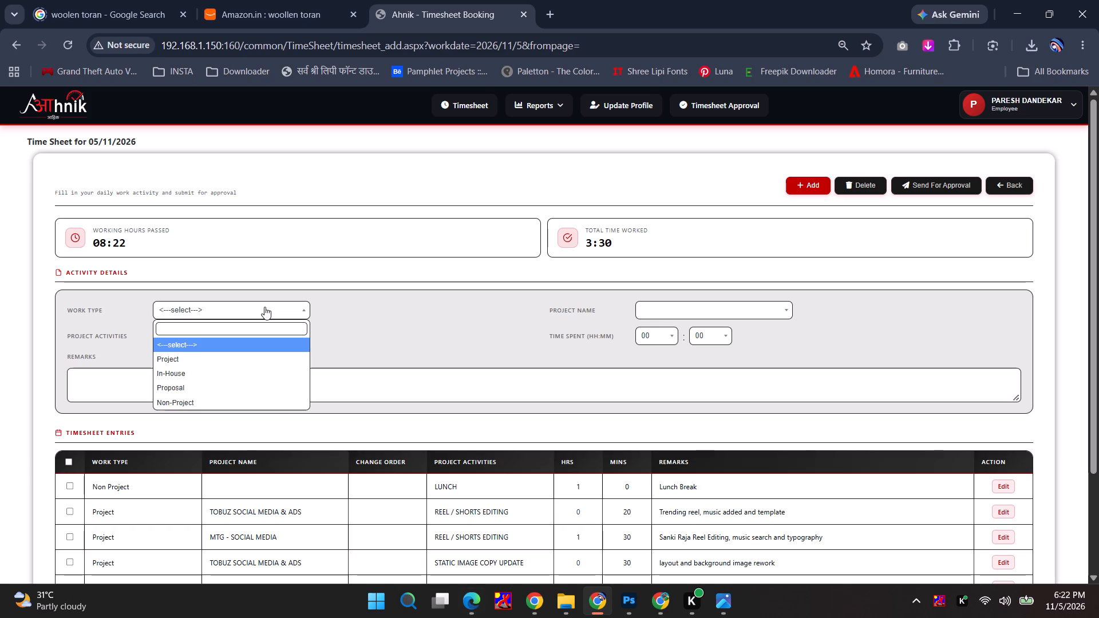
pyautogui.write('non')
pyautogui.press('Return')
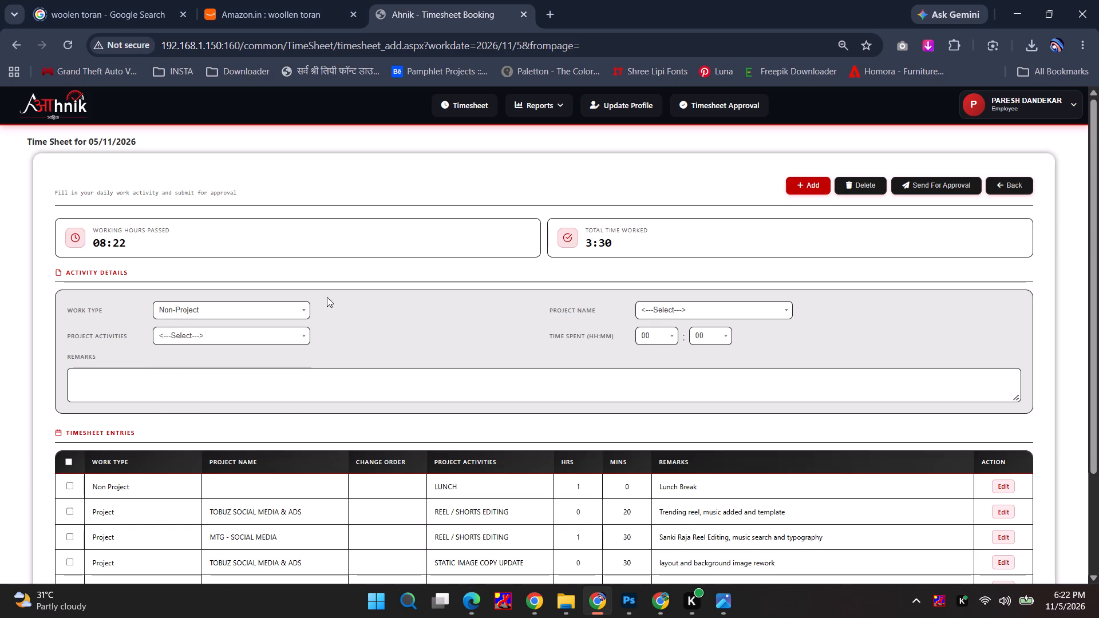
pyautogui.click(777, 308)
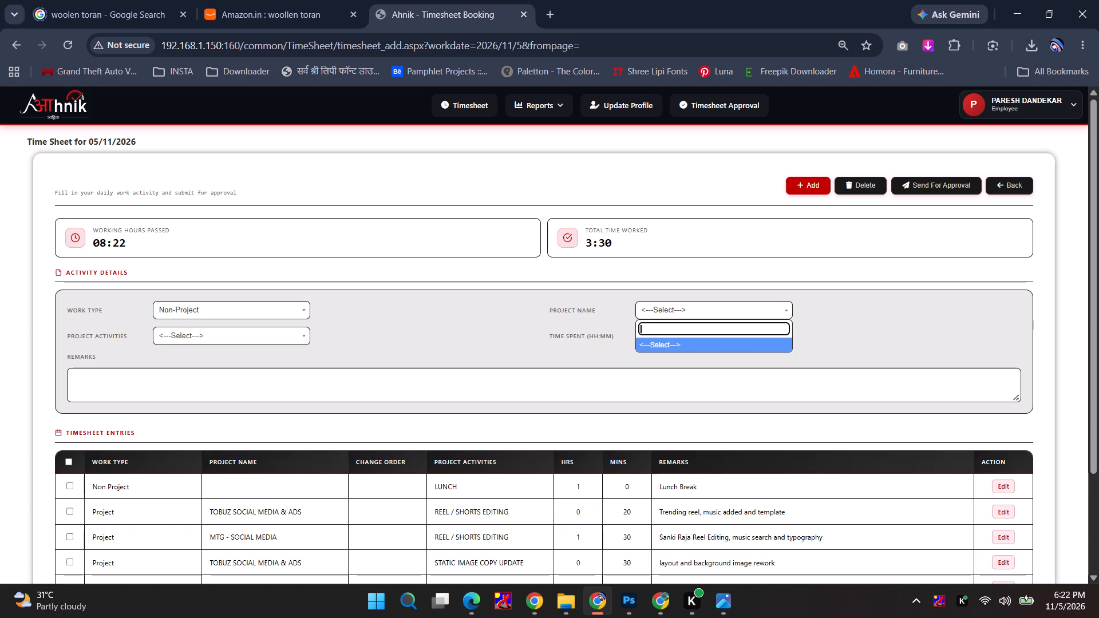
pyautogui.click(801, 325)
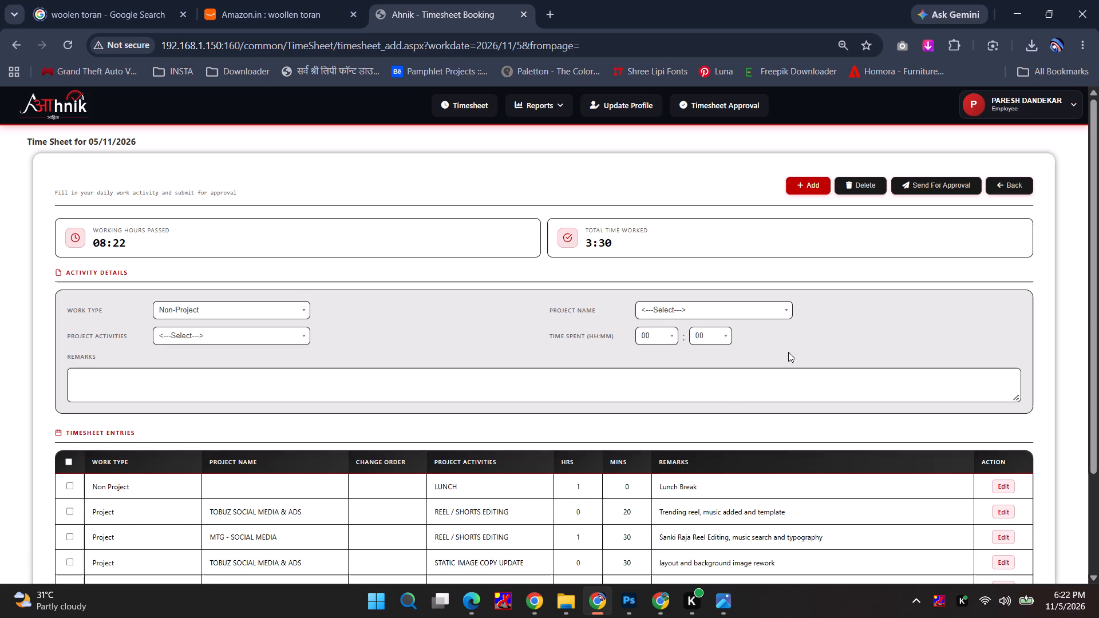
pyautogui.click(717, 341)
pyautogui.click(709, 399)
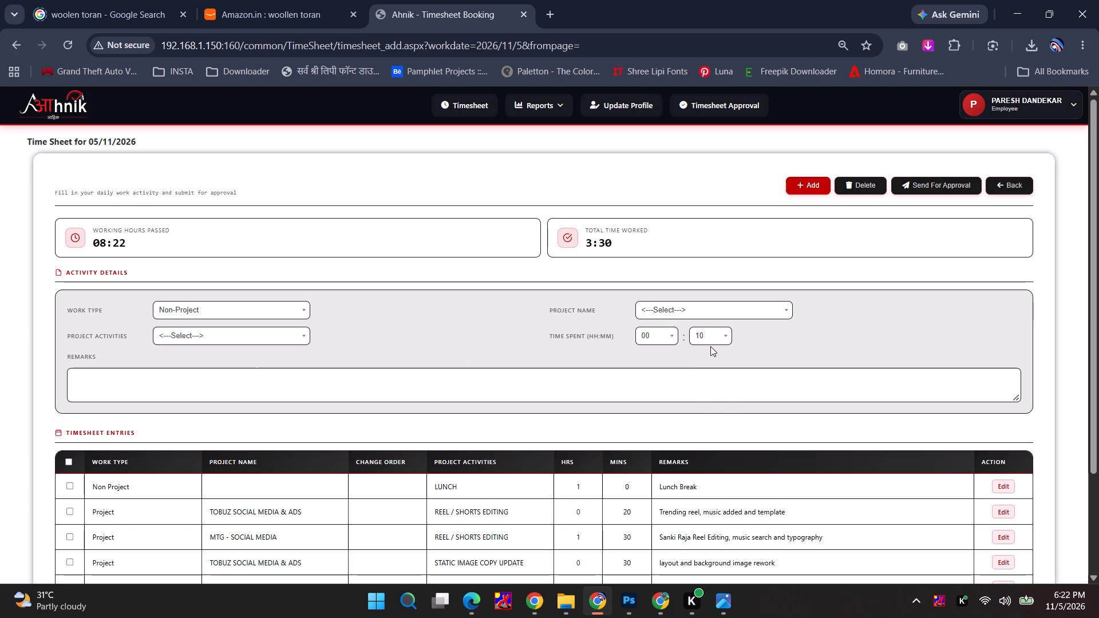
pyautogui.click(711, 342)
pyautogui.click(702, 382)
pyautogui.click(247, 340)
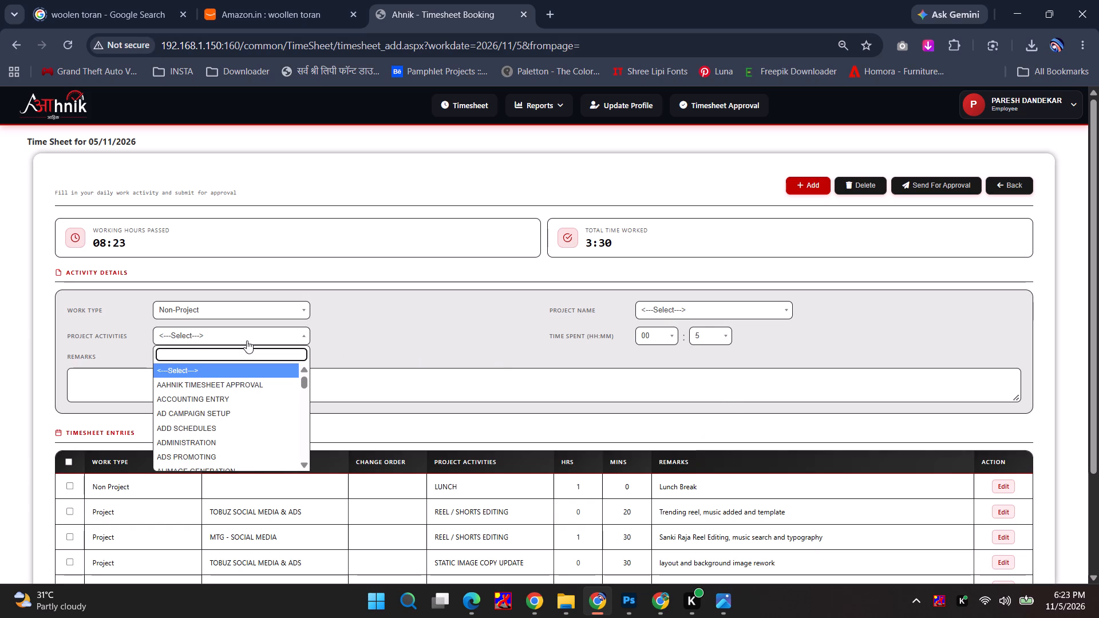
pyautogui.write('we')
pyautogui.press('Down')
pyautogui.press('Return')
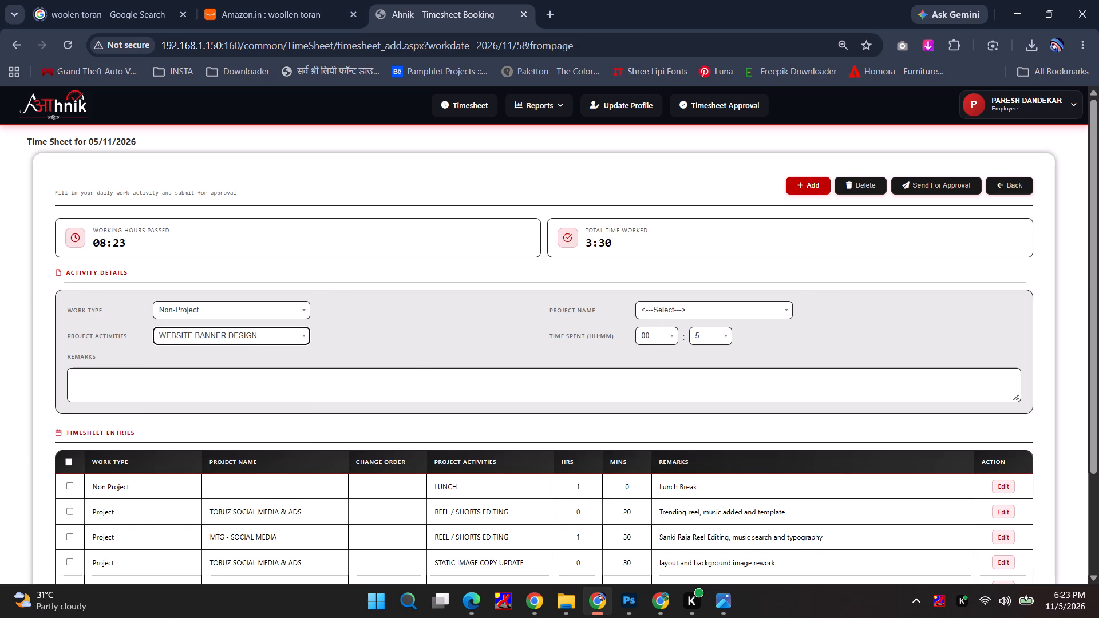
# Enter the remark "Merakie banner mobile resize adapt" and add the banner design entry to the timesheet.
pyautogui.click(220, 383)
pyautogui.write('Merakie banner')
pyautogui.press('space')
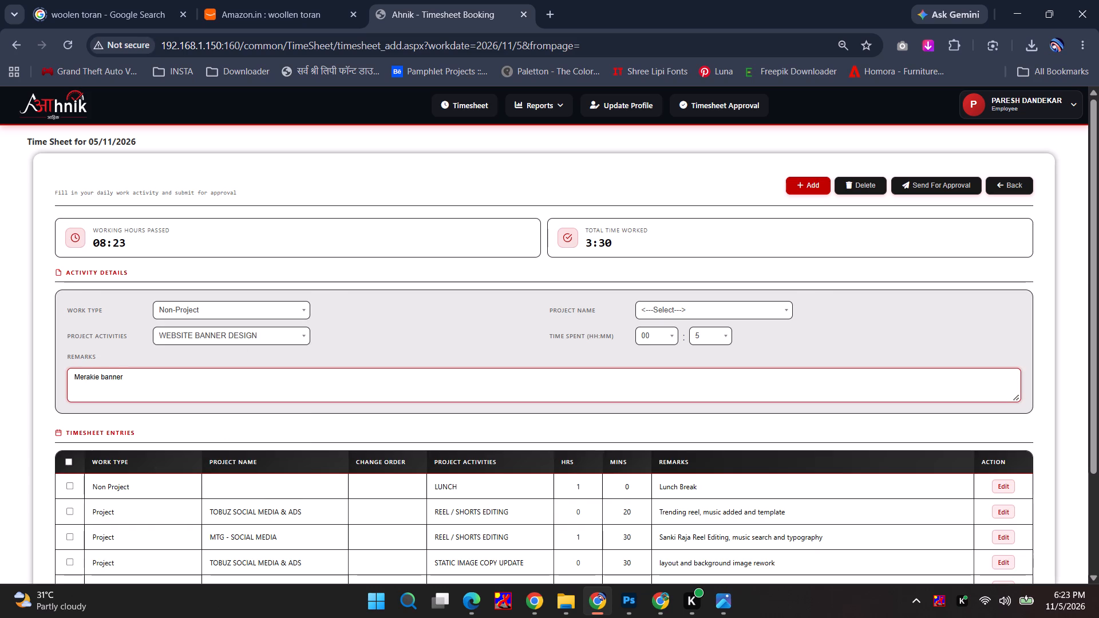
pyautogui.write('mobile s')
pyautogui.press('BackSpace')
pyautogui.write('resise===')
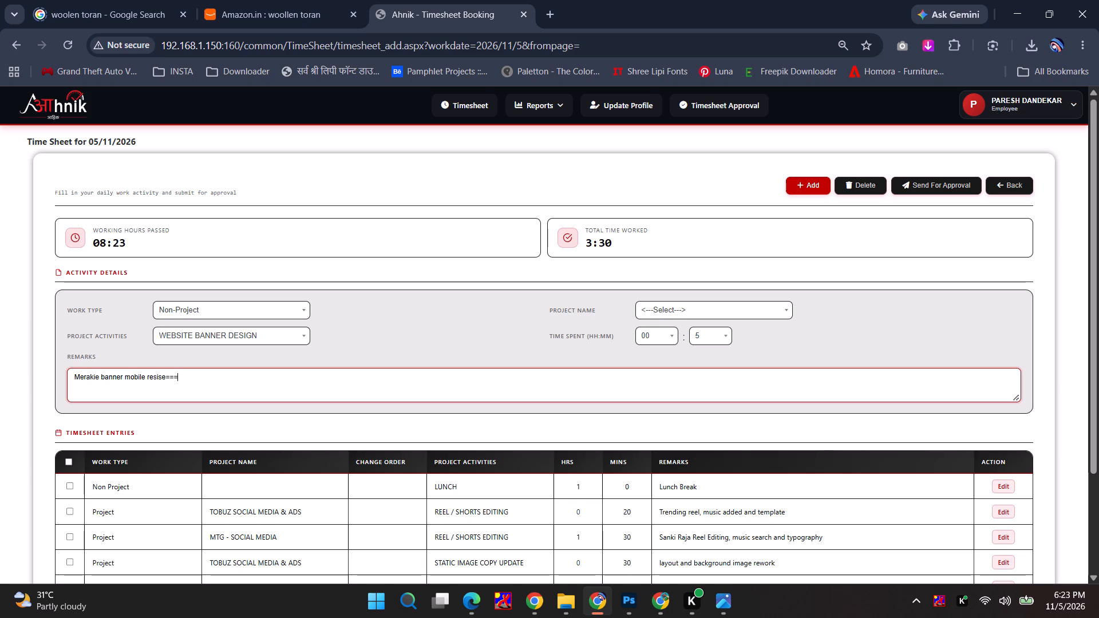
pyautogui.press('BackSpace')
pyautogui.press('BackSpace')
pyautogui.press('BackSpace')
pyautogui.press('BackSpace')
pyautogui.press('BackSpace')
pyautogui.write('ze')
pyautogui.press('space')
pyautogui.write('adapt')
pyautogui.click(802, 185)
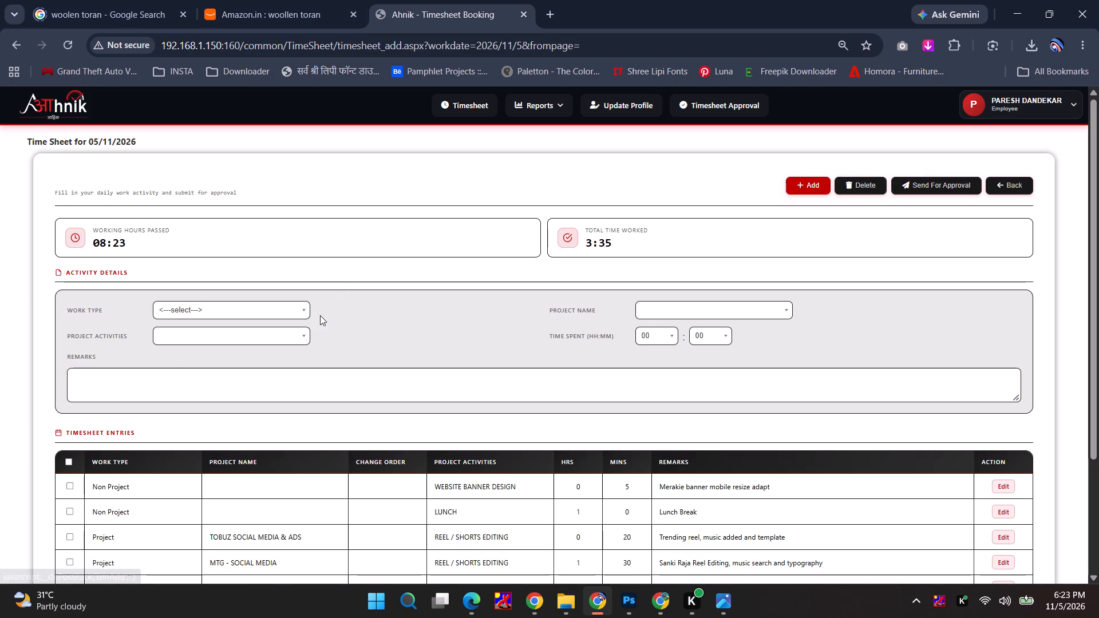
# Set the new entry's work type to Project and its time to 1 hour 25 minutes.
pyautogui.click(218, 303)
pyautogui.click(211, 357)
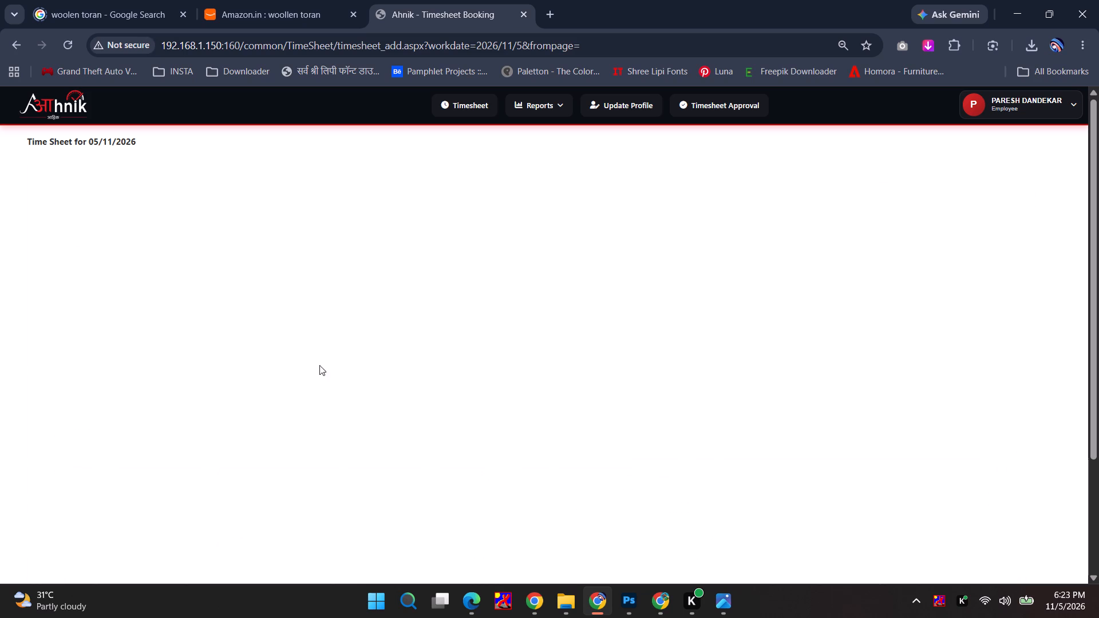
pyautogui.click(643, 328)
pyautogui.click(649, 378)
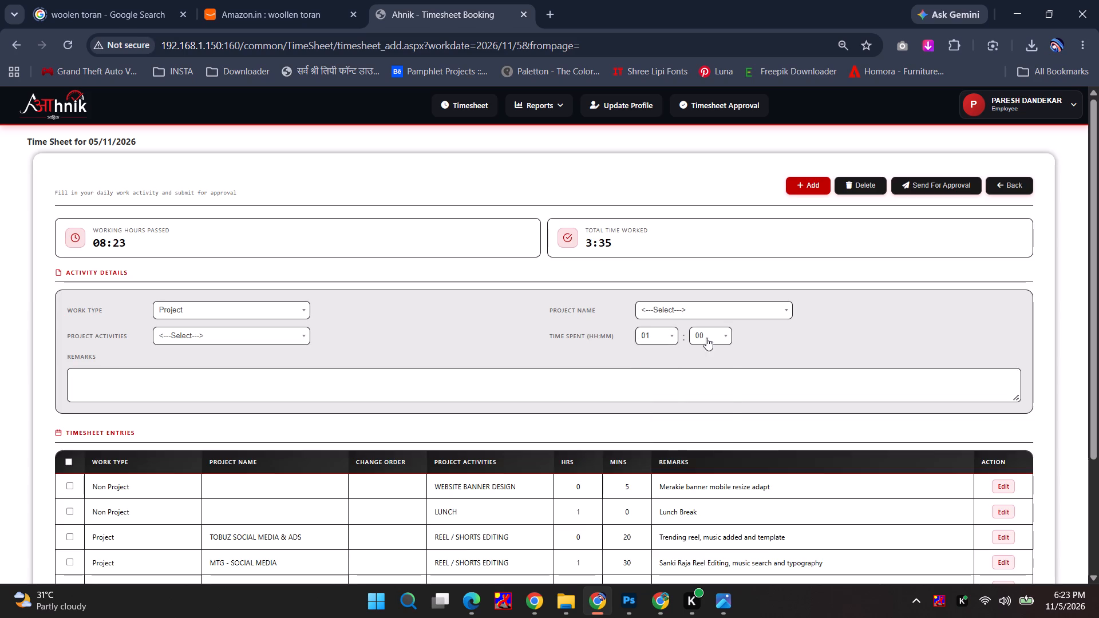
pyautogui.click(715, 327)
pyautogui.click(705, 445)
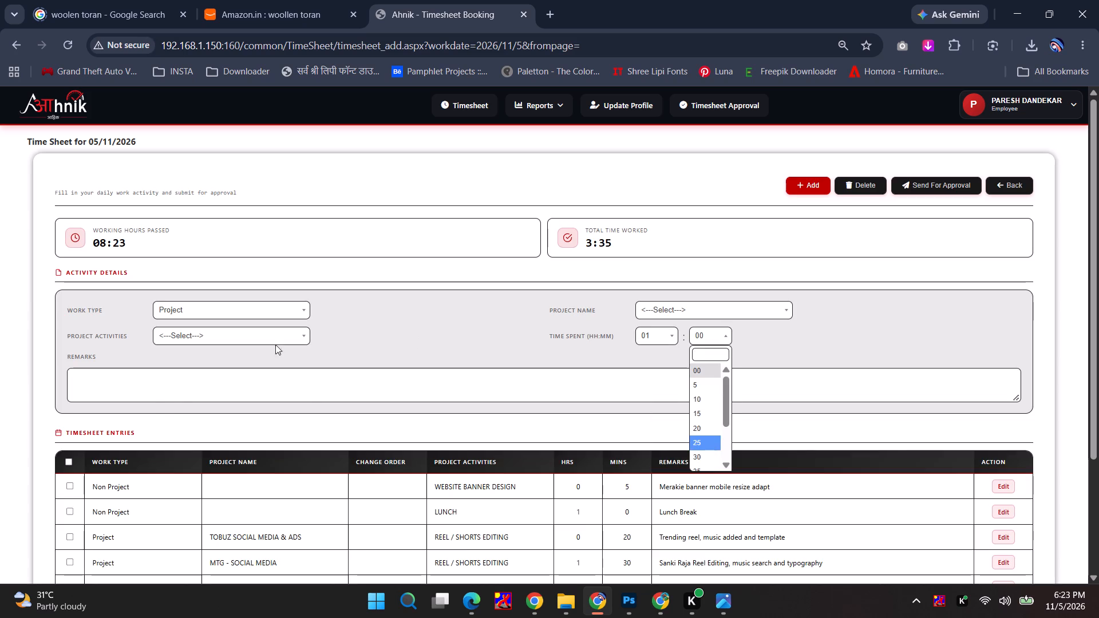
# Set the entry's activity to STATIC IMAGE DESIGN and its project name to TOBUZ SOCIAL MEDIA & ADS.
pyautogui.click(274, 342)
pyautogui.write('stat')
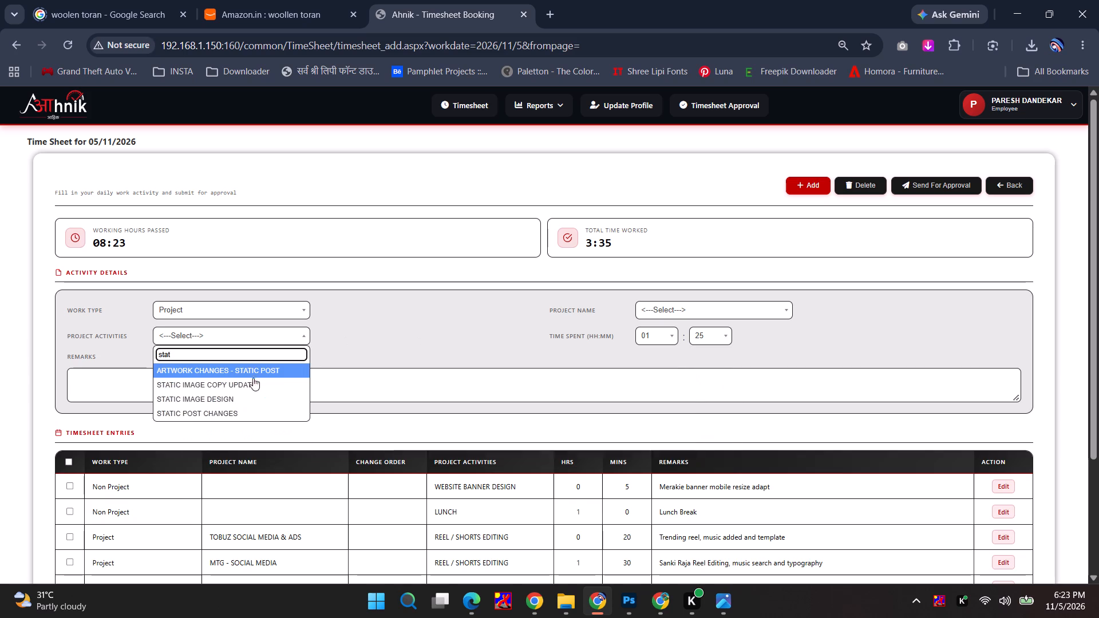
pyautogui.click(244, 394)
pyautogui.click(695, 319)
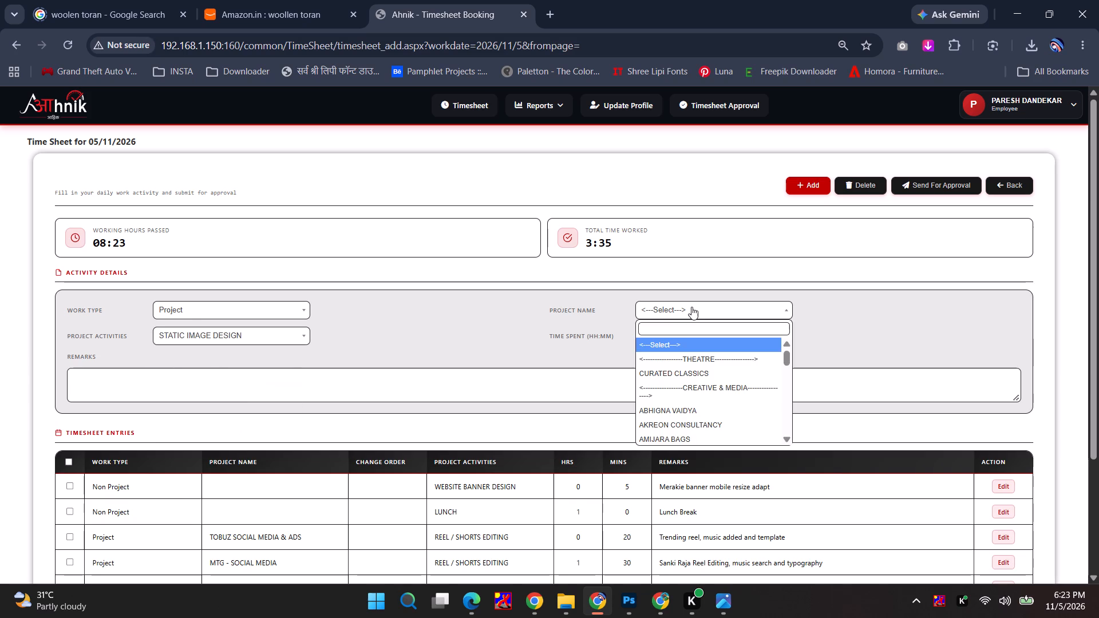
pyautogui.write('tobu')
pyautogui.press('Return')
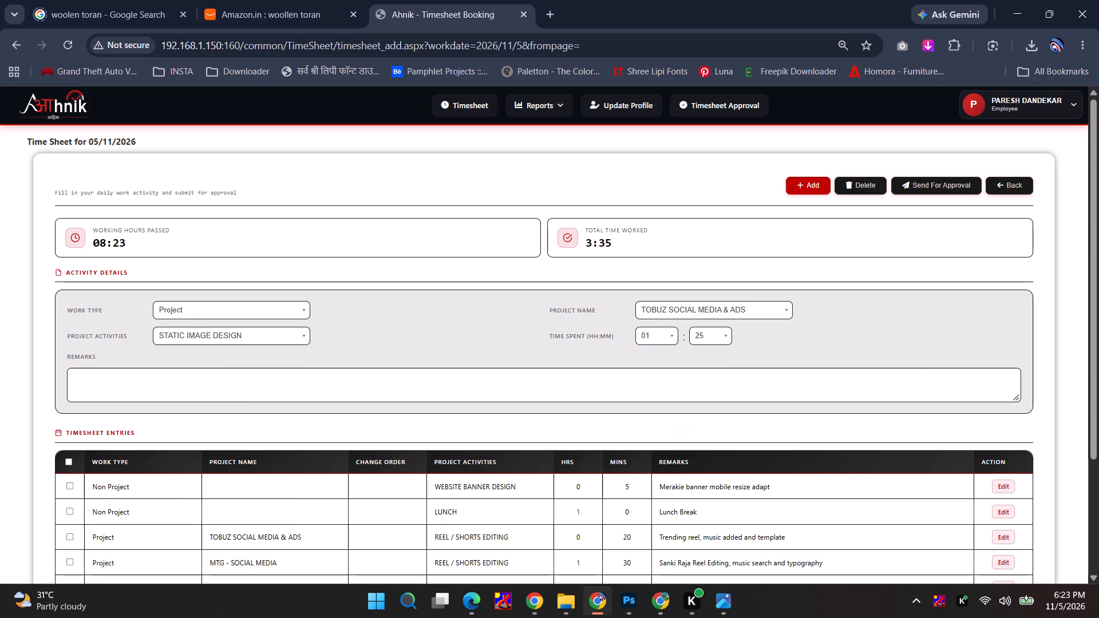
# Change the minutes of the entry's time spent to 45.
pyautogui.click(717, 338)
pyautogui.scroll(-4, 698, 456)
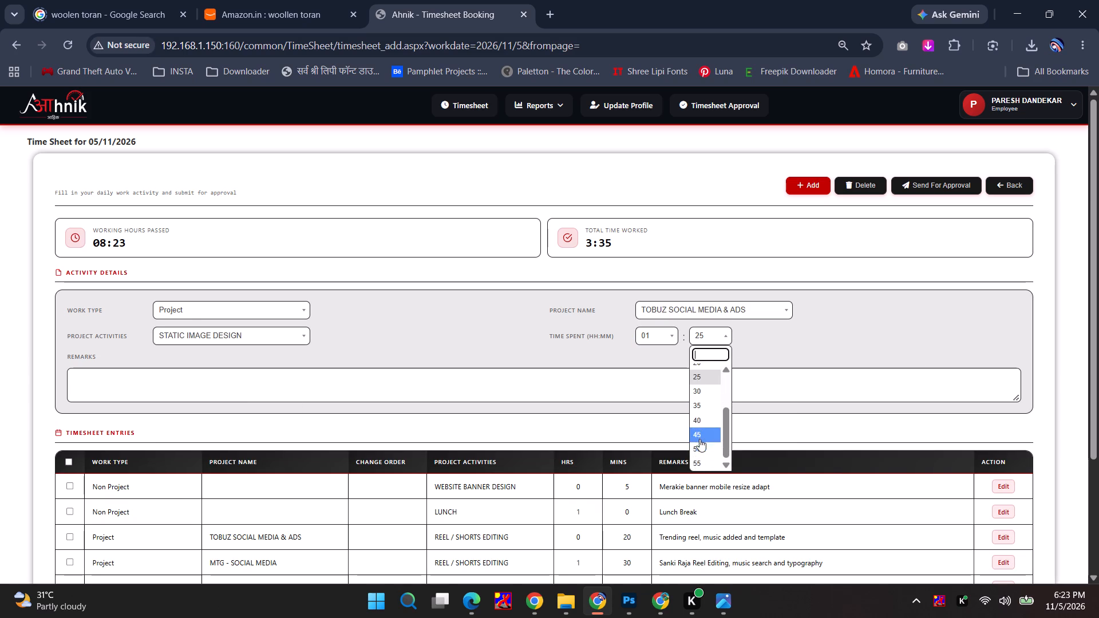
pyautogui.click(701, 429)
# Enter the remark "Dubai business ad, typography and layout".
pyautogui.click(521, 381)
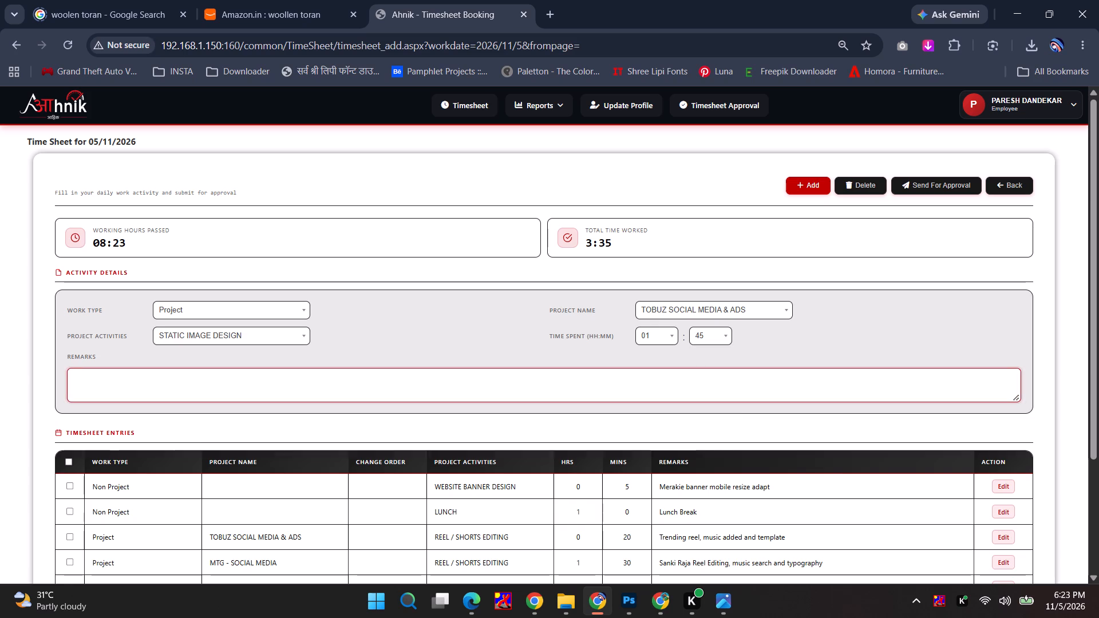
pyautogui.write('Dubai')
pyautogui.press('space')
pyautogui.write('business ad')
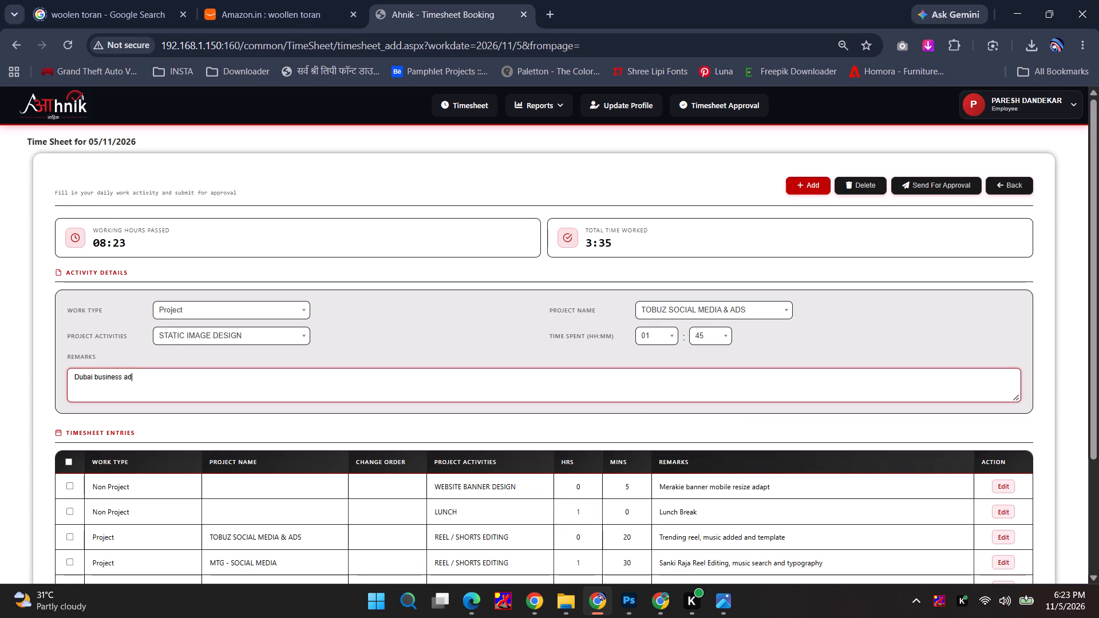
pyautogui.press('space')
pyautogui.press('BackSpace')
pyautogui.write(', typography and layout')
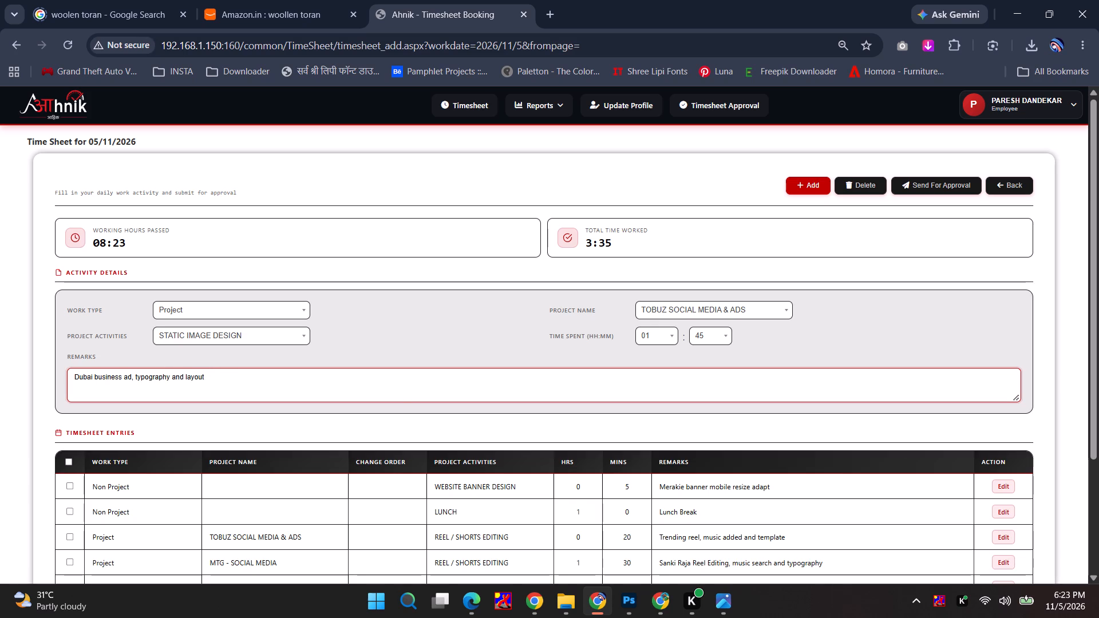
# Revise the remark to "Dubai business ad, ideation typography and layout design" and add the entry to the timesheet.
pyautogui.click(132, 370)
pyautogui.press('Right')
pyautogui.press('space')
pyautogui.write('ideation')
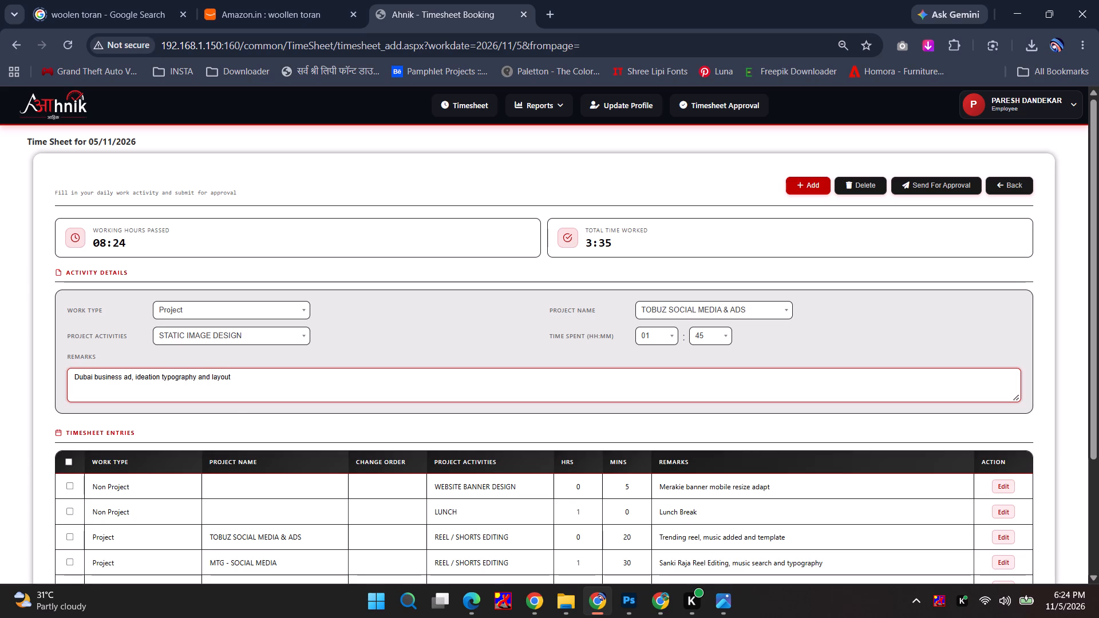
pyautogui.click(297, 367)
pyautogui.click(283, 383)
pyautogui.press('space')
pyautogui.write('design')
pyautogui.click(806, 187)
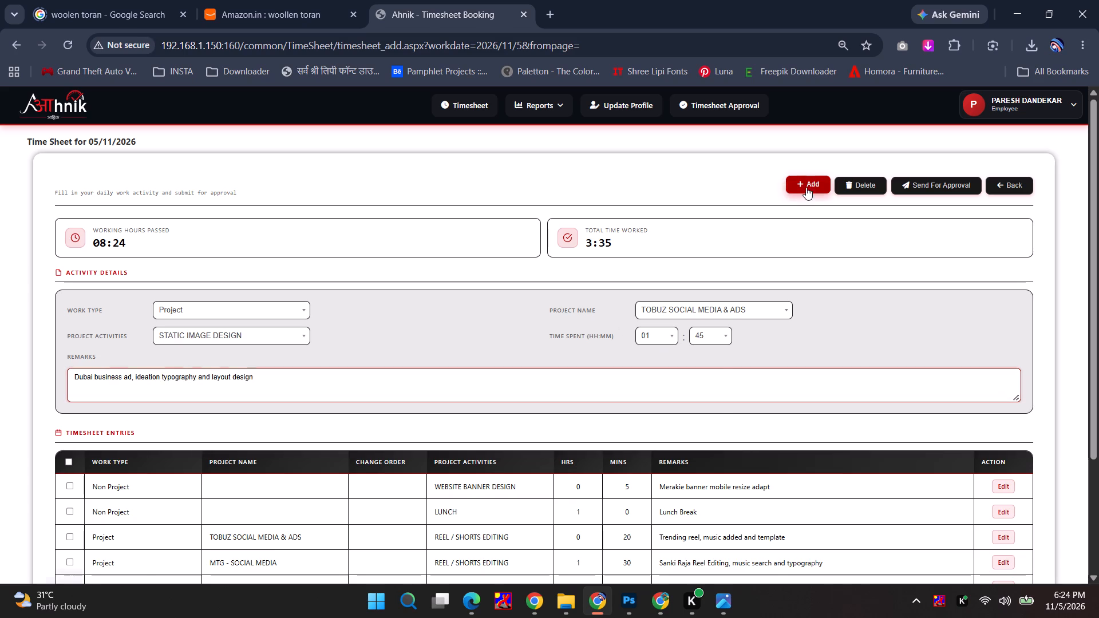
# Set the new entry's work type to Project and copy the Dubai business ad entry's remark into its remarks.
pyautogui.click(242, 314)
pyautogui.click(212, 353)
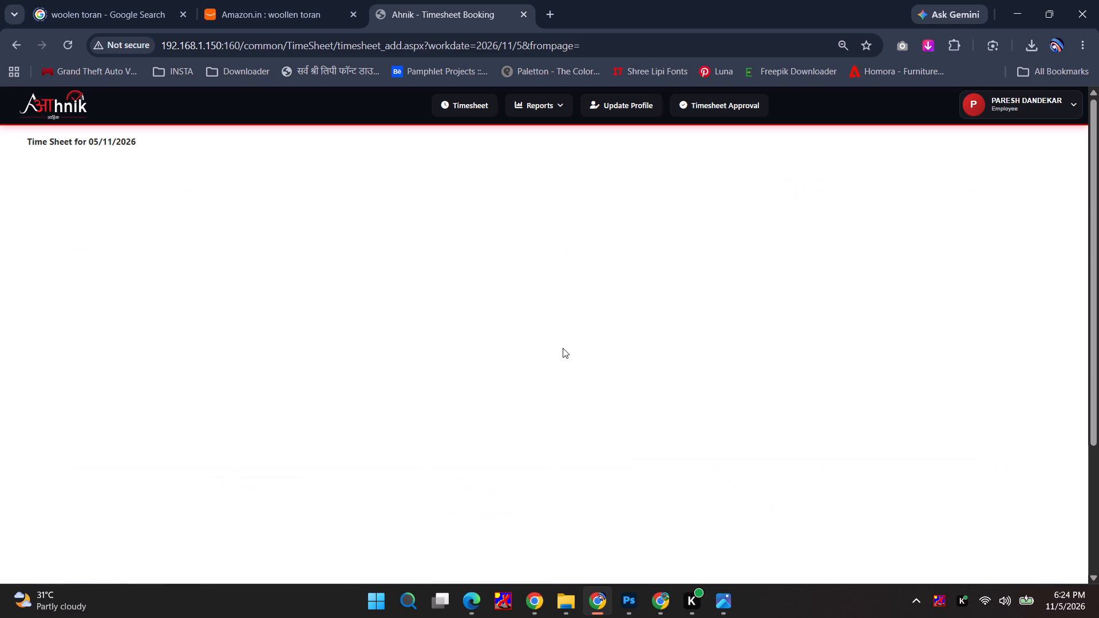
pyautogui.click(677, 489)
pyautogui.hotkey('ctrl', 'a')
pyautogui.click(806, 488)
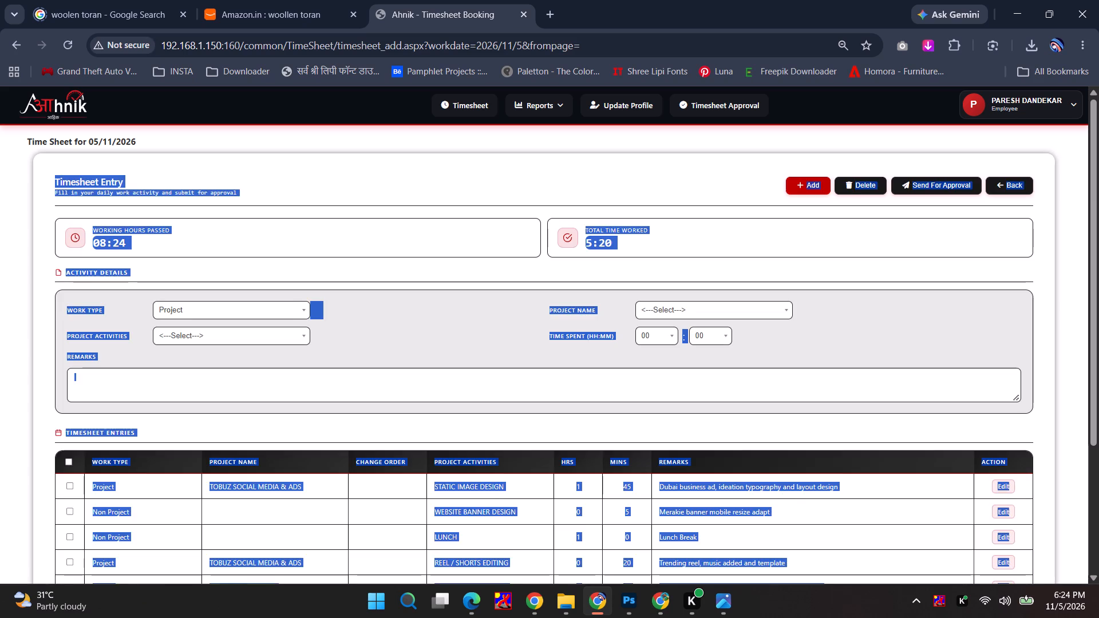
pyautogui.moveTo(849, 488); pyautogui.dragTo(649, 490)
pyautogui.hotkey('ctrl', 'c')
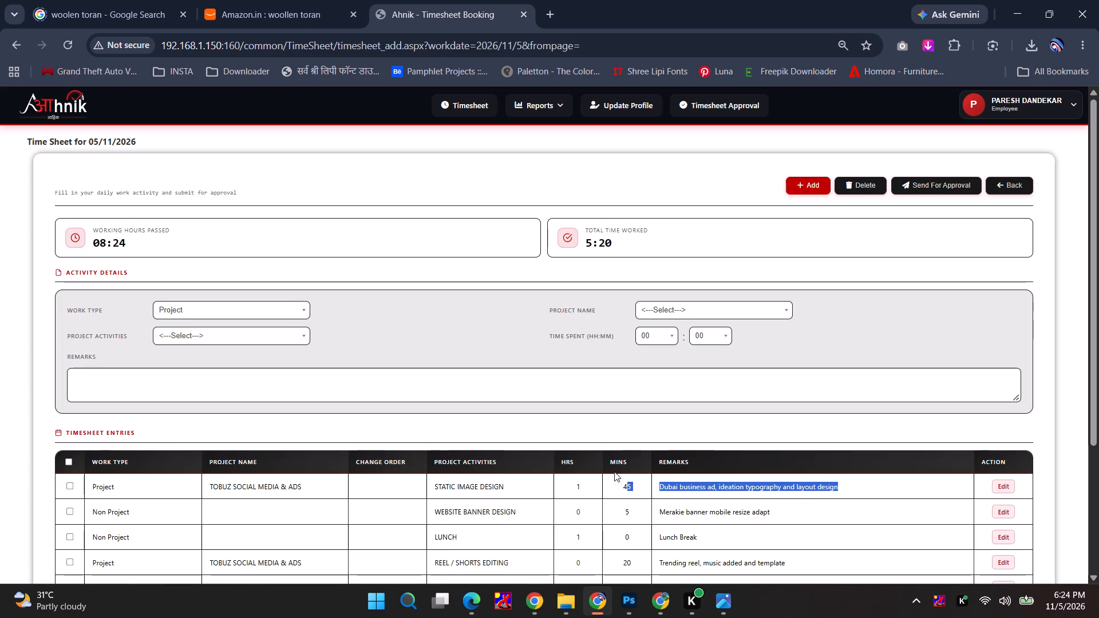
pyautogui.click(472, 396)
pyautogui.hotkey('ctrl', 'v')
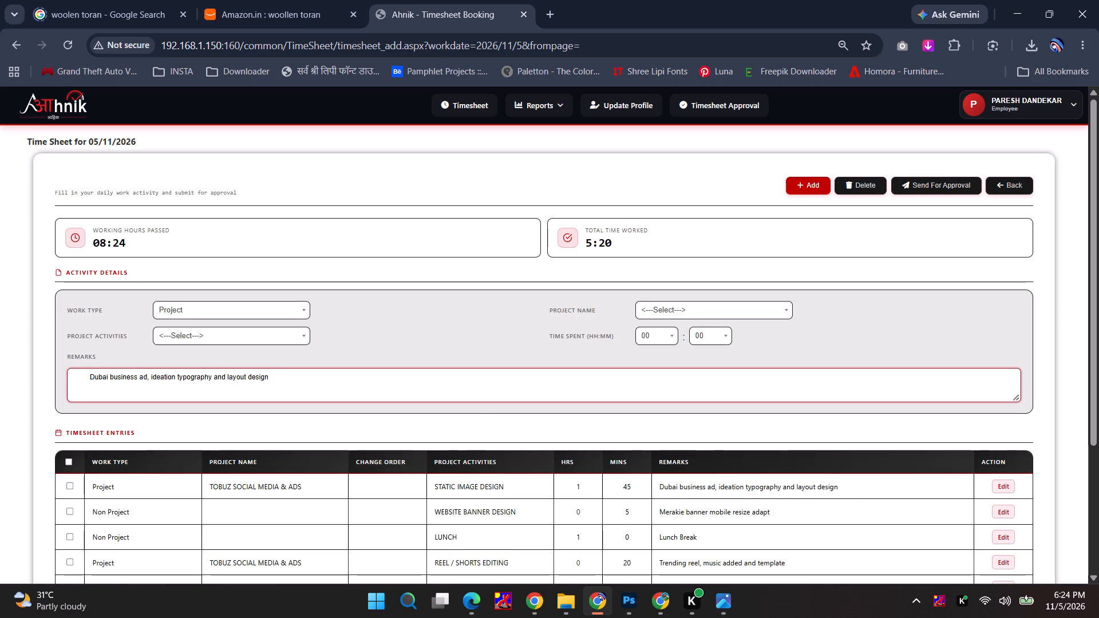
# Change the copied remark to "Germany nurse hiring post, ideation typography and layout design".
pyautogui.moveTo(112, 378); pyautogui.dragTo(0, 380)
pyautogui.write('Germany nurse')
pyautogui.press('space')
pyautogui.hotkey('shift', 'Right')
pyautogui.hotkey('shift', 'Right')
pyautogui.hotkey('shift', 'Right')
pyautogui.hotkey('shift', 'Right')
pyautogui.hotkey('shift', 'Right')
pyautogui.hotkey('shift', 'Right')
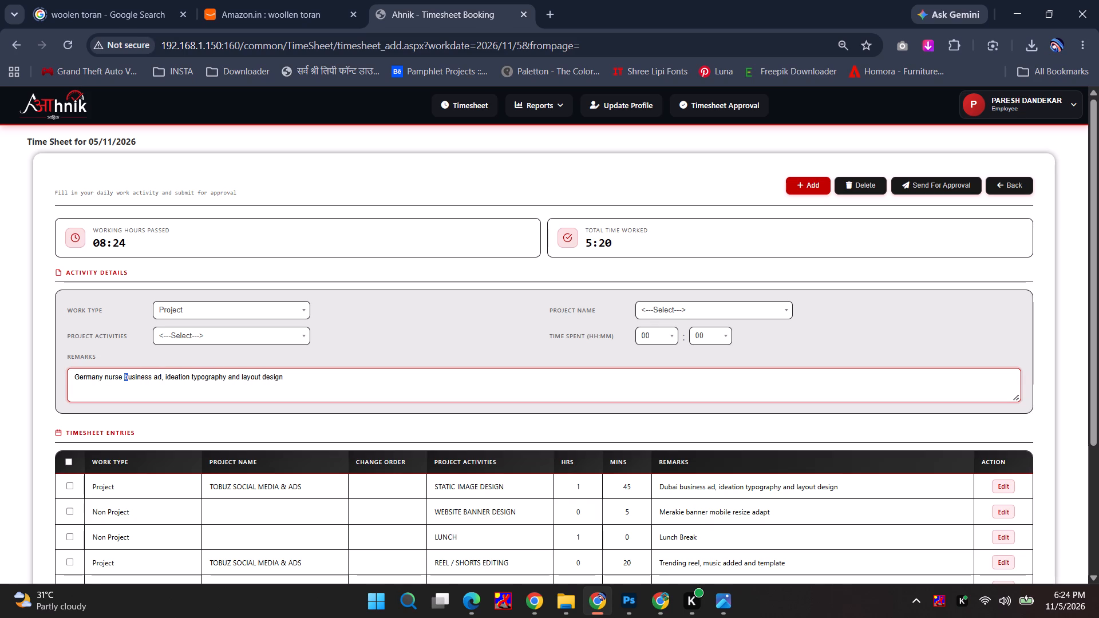
pyautogui.hotkey('shift', 'Right')
pyautogui.hotkey('shift', 'Right')
pyautogui.hotkey('shift', 'Right')
pyautogui.hotkey('shift', 'Right')
pyautogui.hotkey('shift', 'Right')
pyautogui.hotkey('shift', 'Right')
pyautogui.hotkey('shift', 'Left')
pyautogui.write('hiring')
pyautogui.press('space')
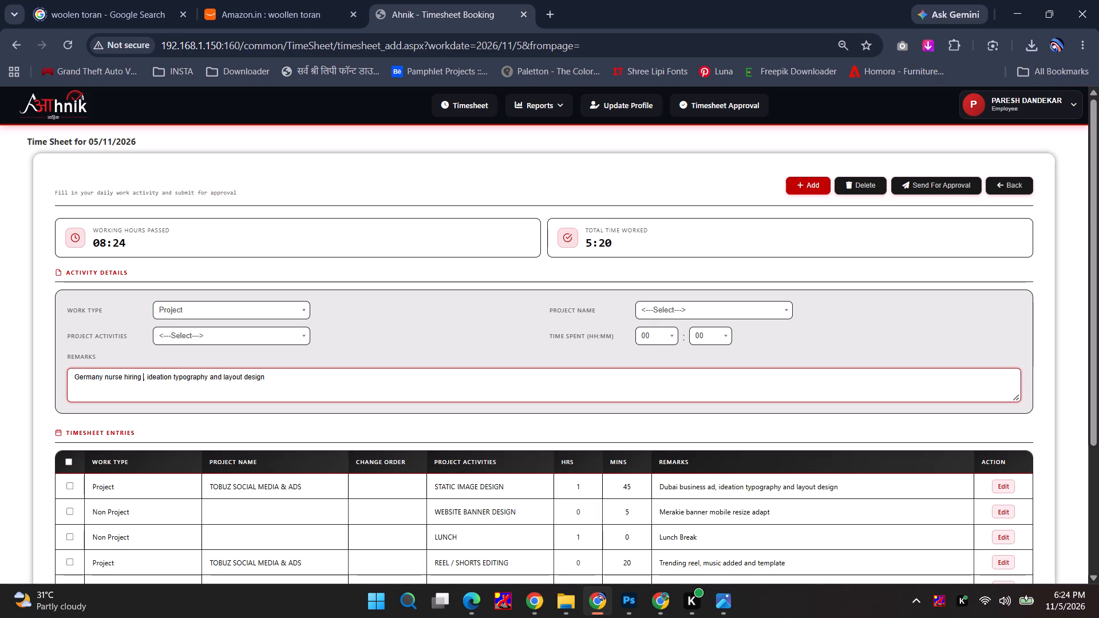
pyautogui.write('post')
pyautogui.press('space')
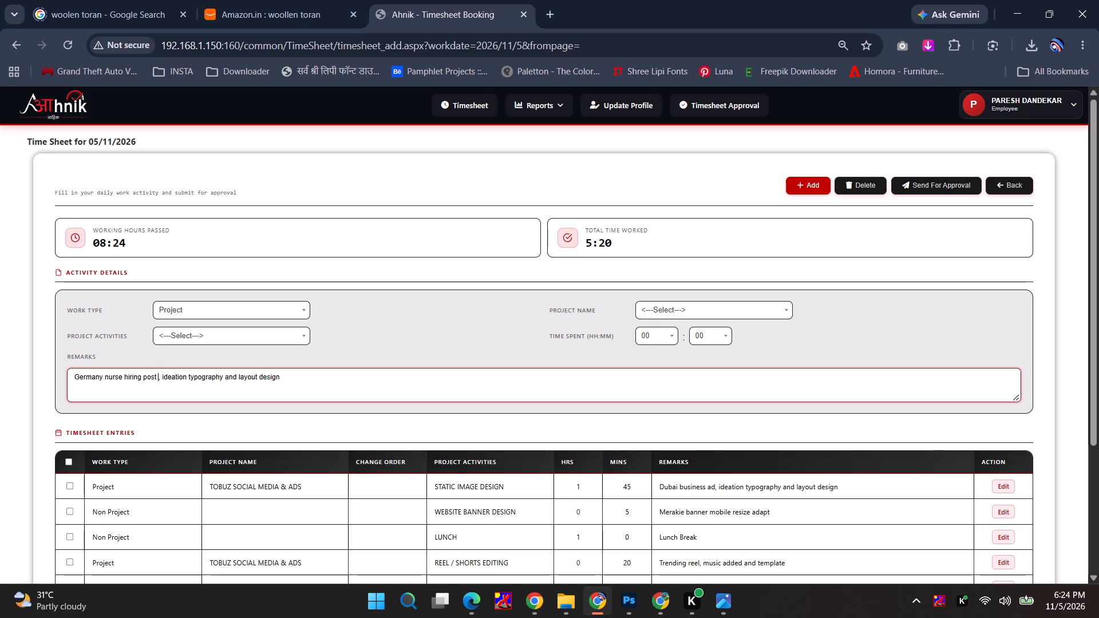
pyautogui.press('BackSpace')
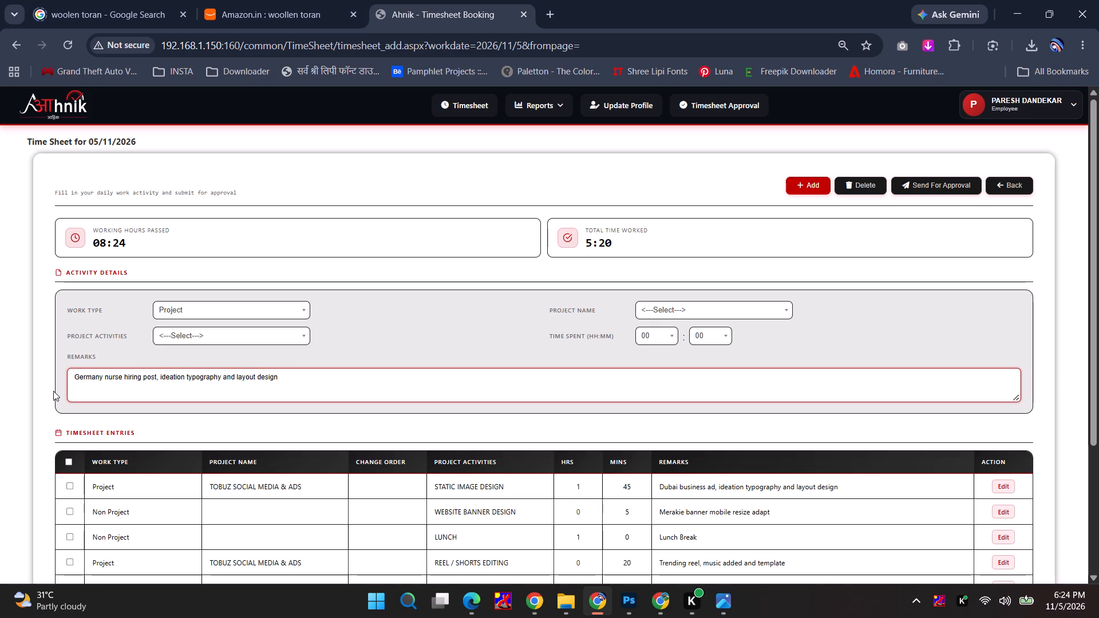
pyautogui.click(71, 378)
pyautogui.press('BackSpace')
# Set the entry's activity to STATIC IMAGE DESIGN and its project name to BROKIO.
pyautogui.click(216, 334)
pyautogui.write('stat')
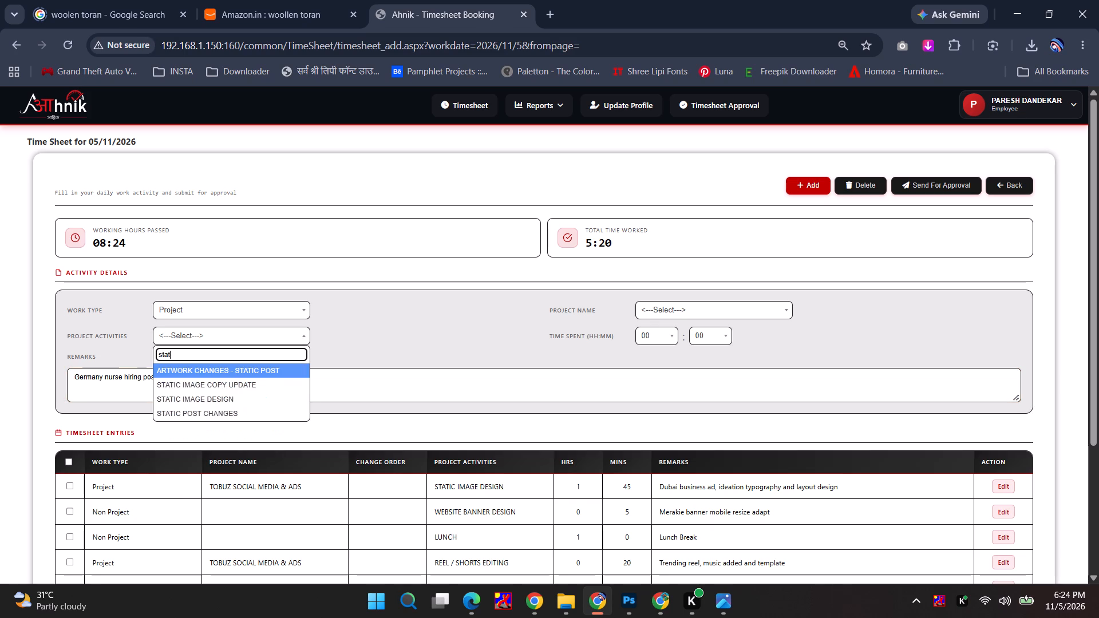
pyautogui.press('Down')
pyautogui.press('Down')
pyautogui.press('Return')
pyautogui.click(672, 312)
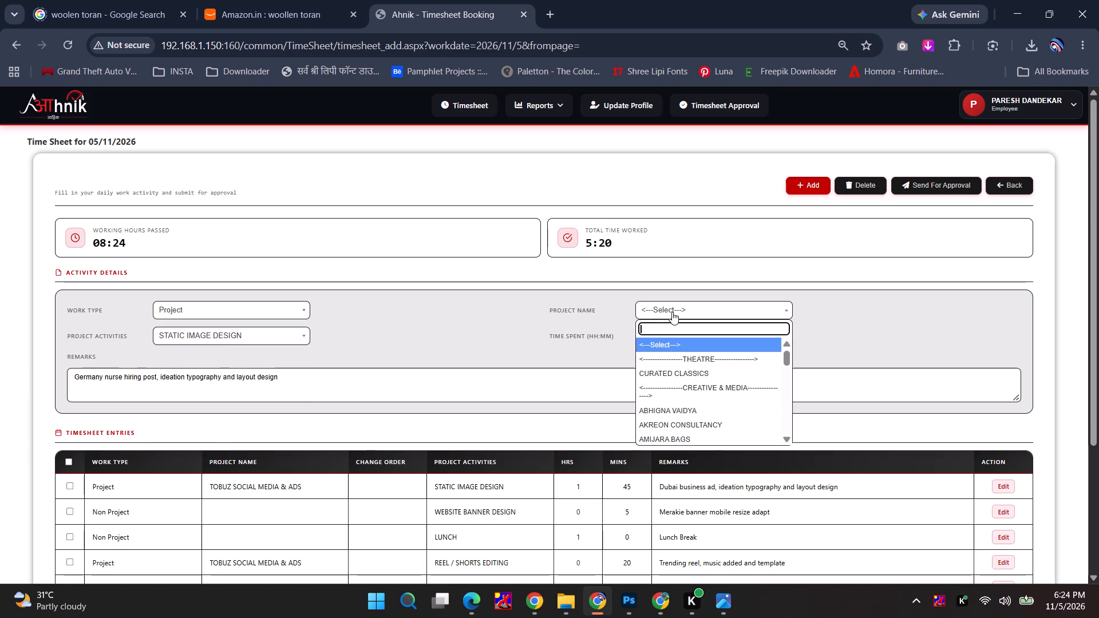
pyautogui.write('io')
pyautogui.press('Return')
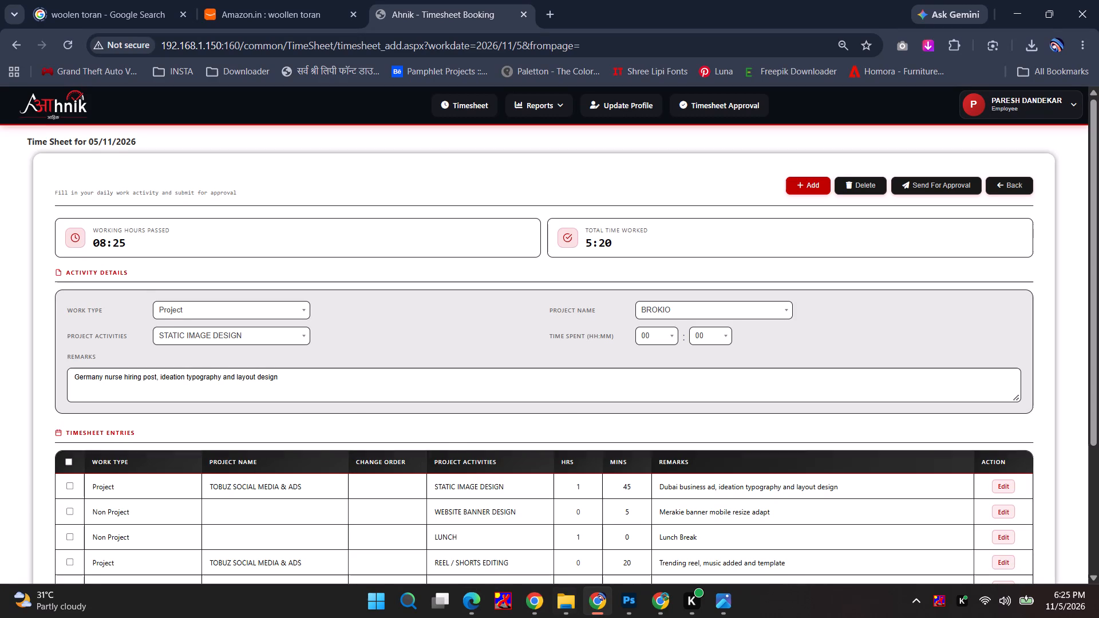
# Set the entry's time spent to 1 hour 35 minutes and add it to the timesheet.
pyautogui.click(658, 331)
pyautogui.moveTo(645, 389); pyautogui.dragTo(653, 382)
pyautogui.click(716, 332)
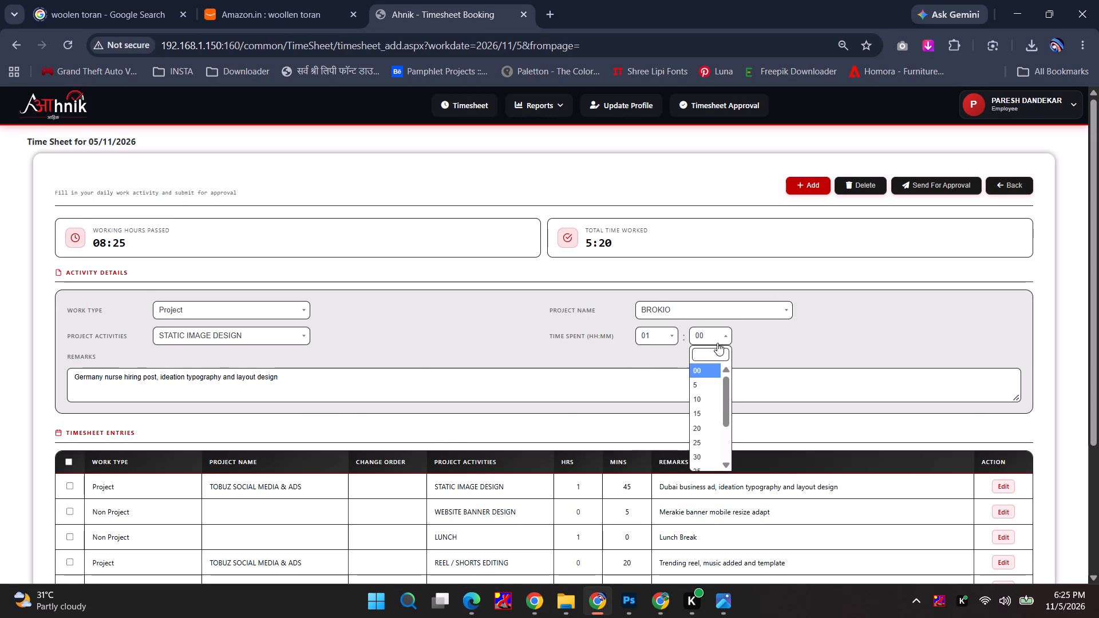
pyautogui.scroll(-2, 725, 441)
pyautogui.click(702, 406)
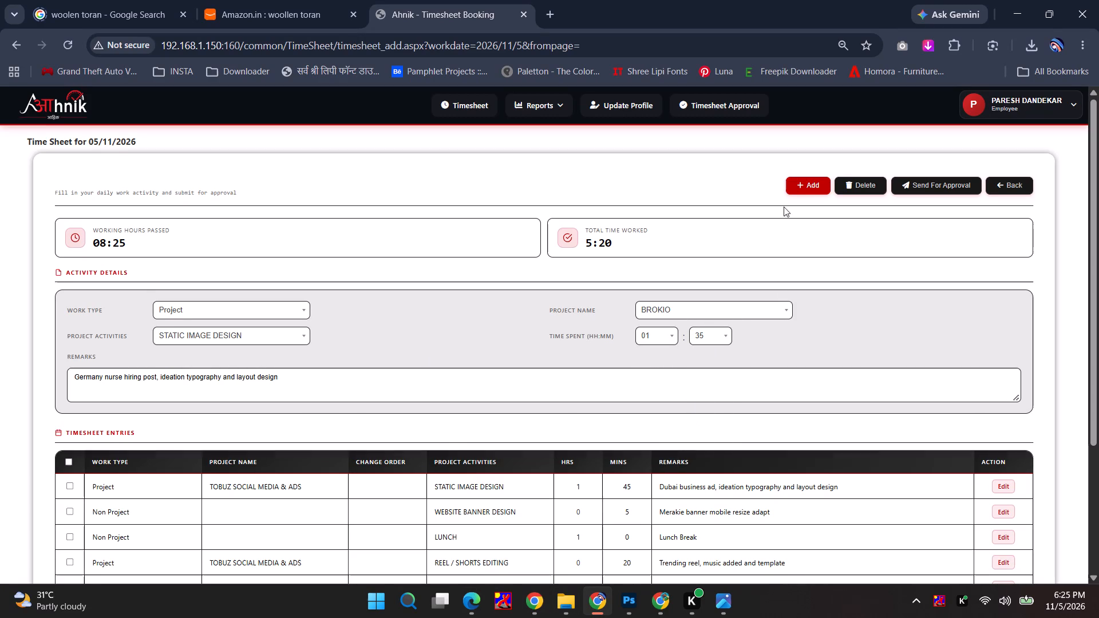
pyautogui.click(795, 187)
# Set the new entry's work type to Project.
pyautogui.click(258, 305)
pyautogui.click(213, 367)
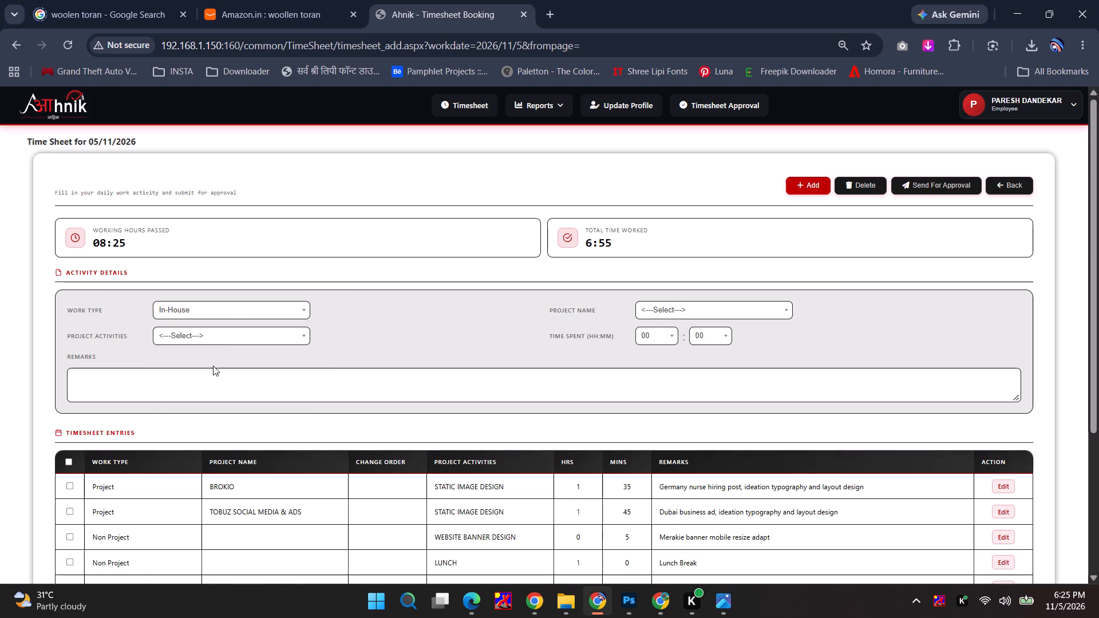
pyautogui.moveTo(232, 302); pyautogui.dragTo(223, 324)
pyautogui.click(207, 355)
# Set the hours of the new entry's time spent to 01.
pyautogui.click(699, 335)
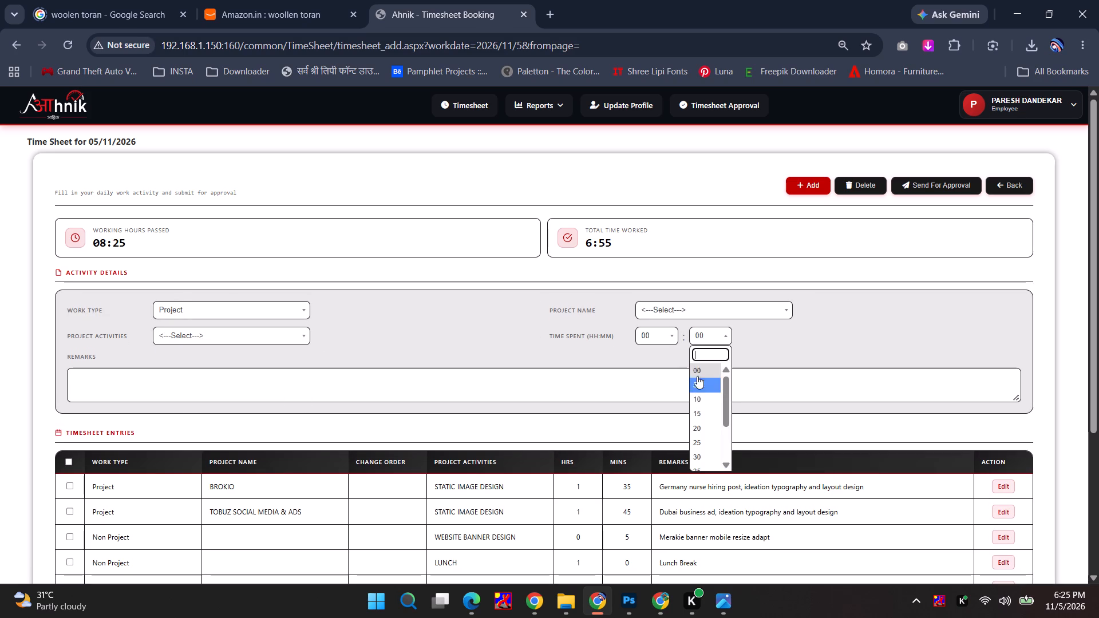
pyautogui.click(664, 334)
pyautogui.click(653, 380)
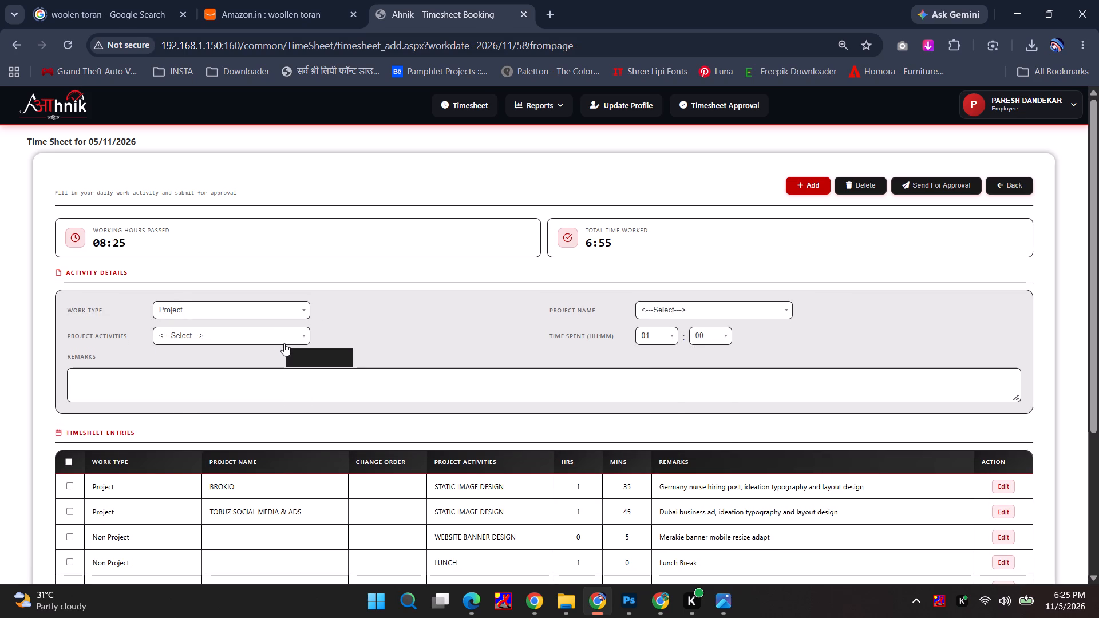
# Set the entry's work type to Non-Project and its activity to IN-ACTIVE.
pyautogui.click(260, 340)
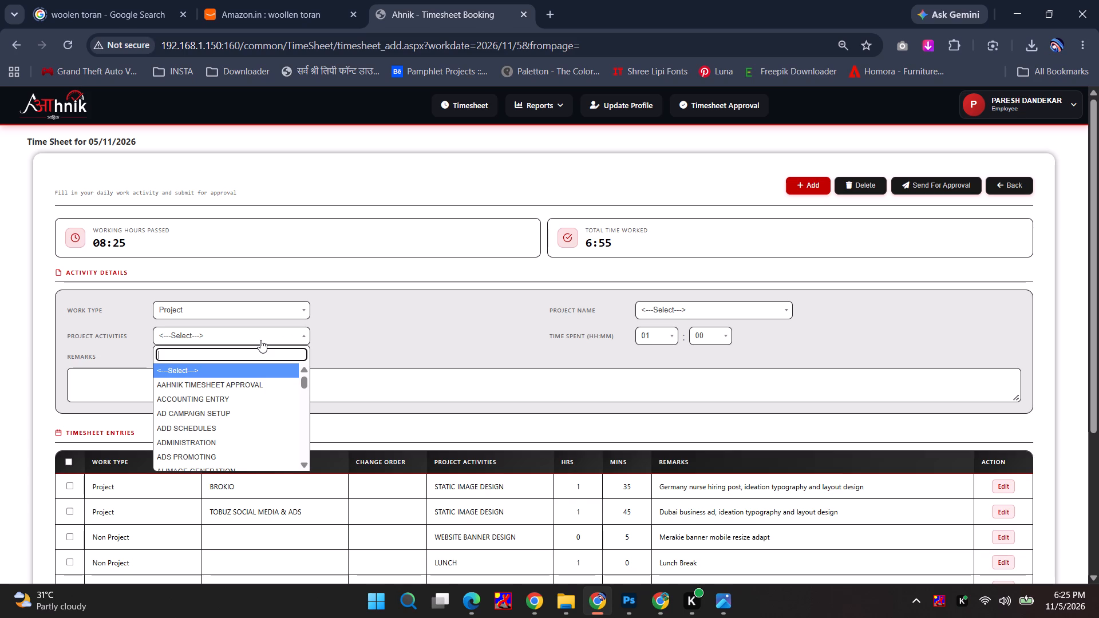
pyautogui.click(264, 310)
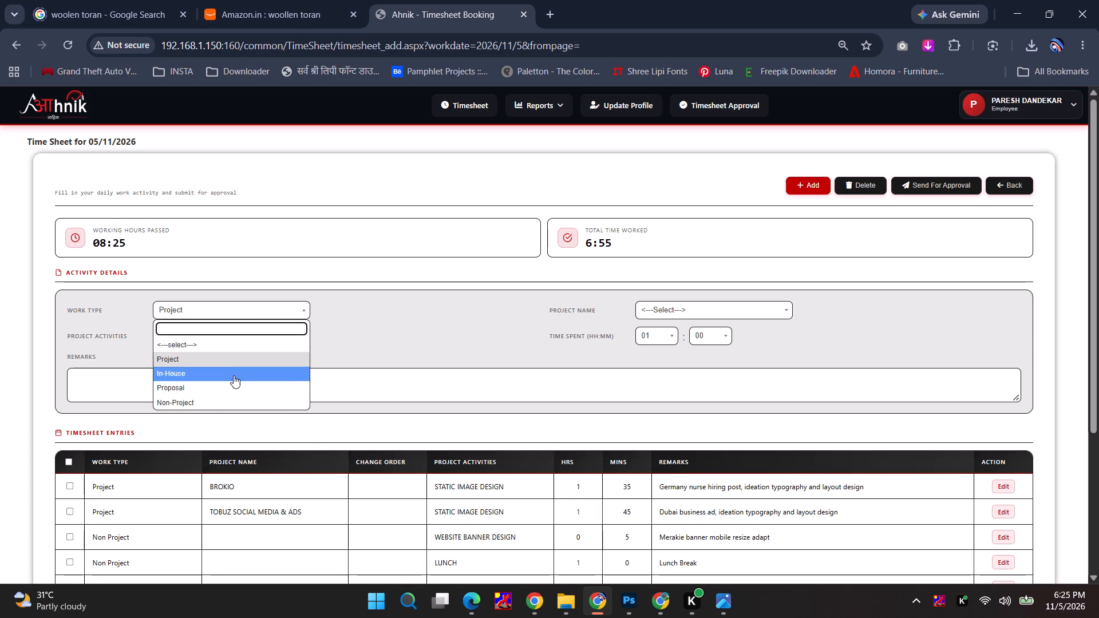
pyautogui.click(224, 406)
pyautogui.click(737, 304)
pyautogui.click(737, 304)
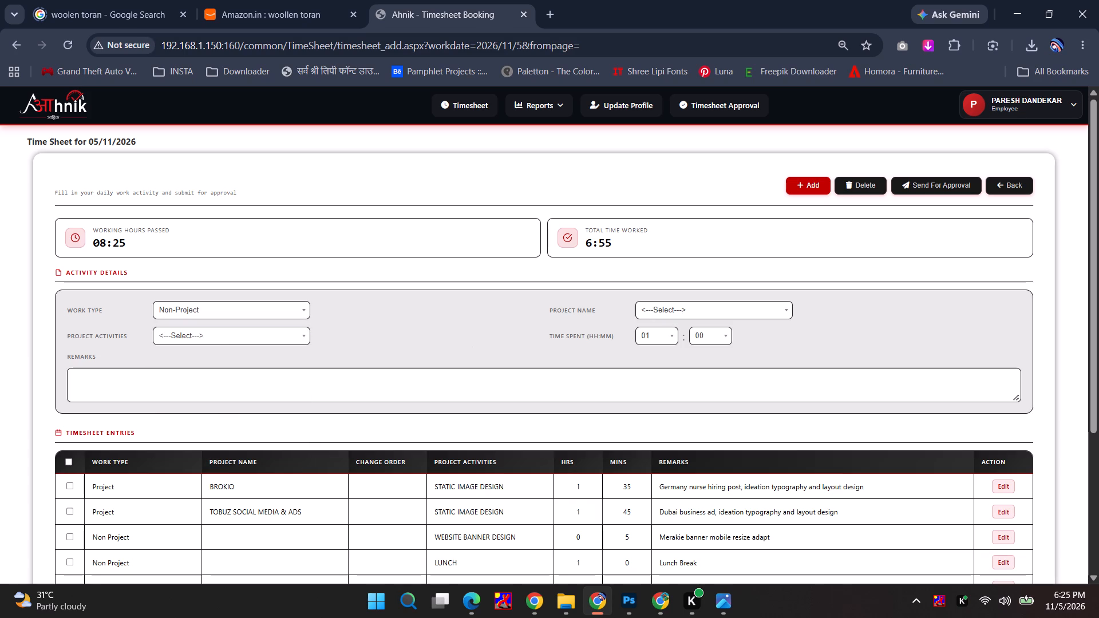
pyautogui.moveTo(212, 346); pyautogui.dragTo(212, 340)
pyautogui.click(212, 339)
pyautogui.write('in')
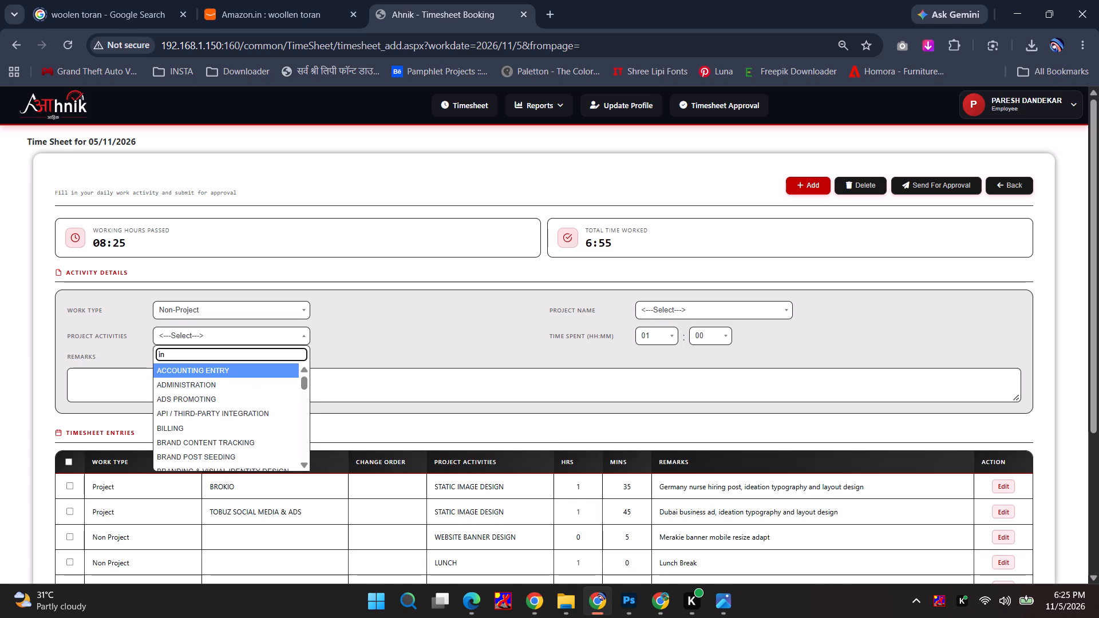
pyautogui.write('-a')
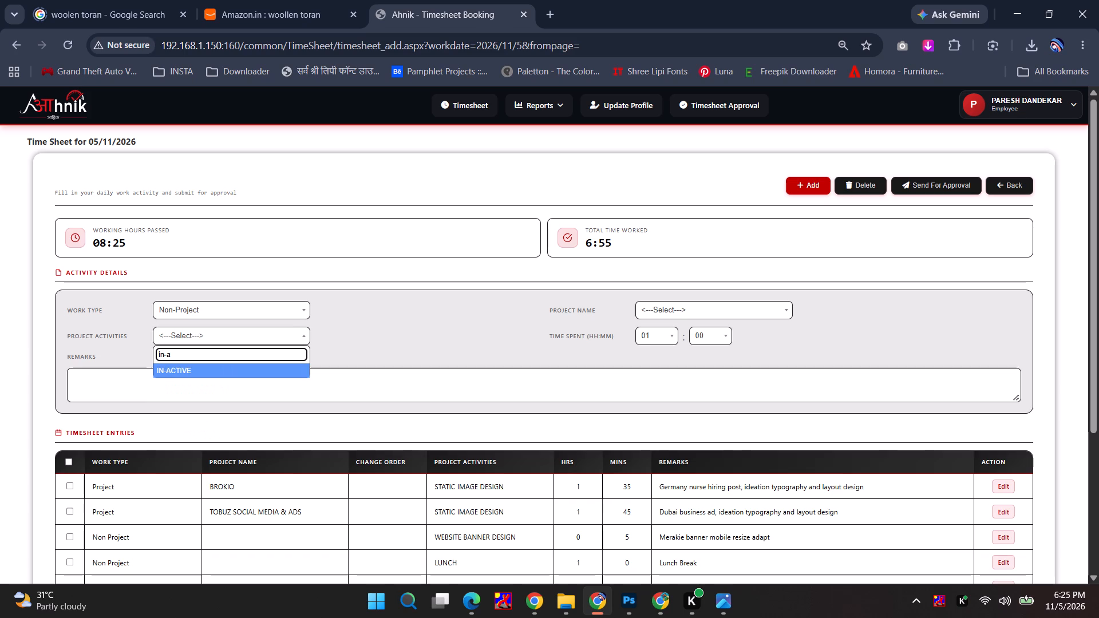
pyautogui.press('Return')
# Enter the remark "Diwali preparation with team" and add the entry to the timesheet.
pyautogui.click(199, 386)
pyautogui.write('Diwali')
pyautogui.press('space')
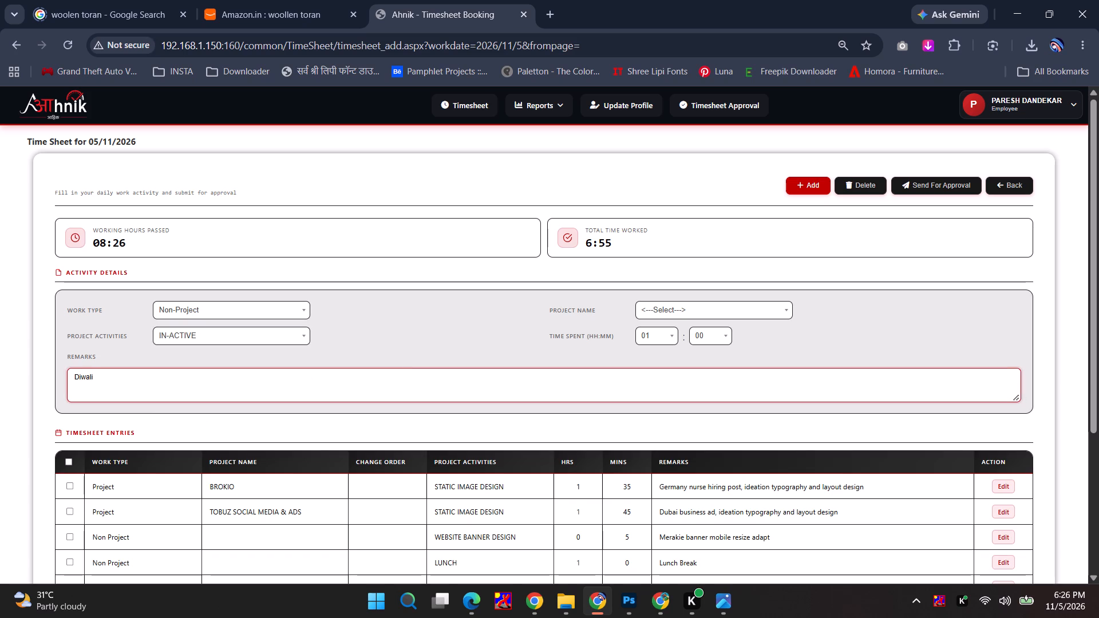
pyautogui.write('prepaer')
pyautogui.press('BackSpace')
pyautogui.press('BackSpace')
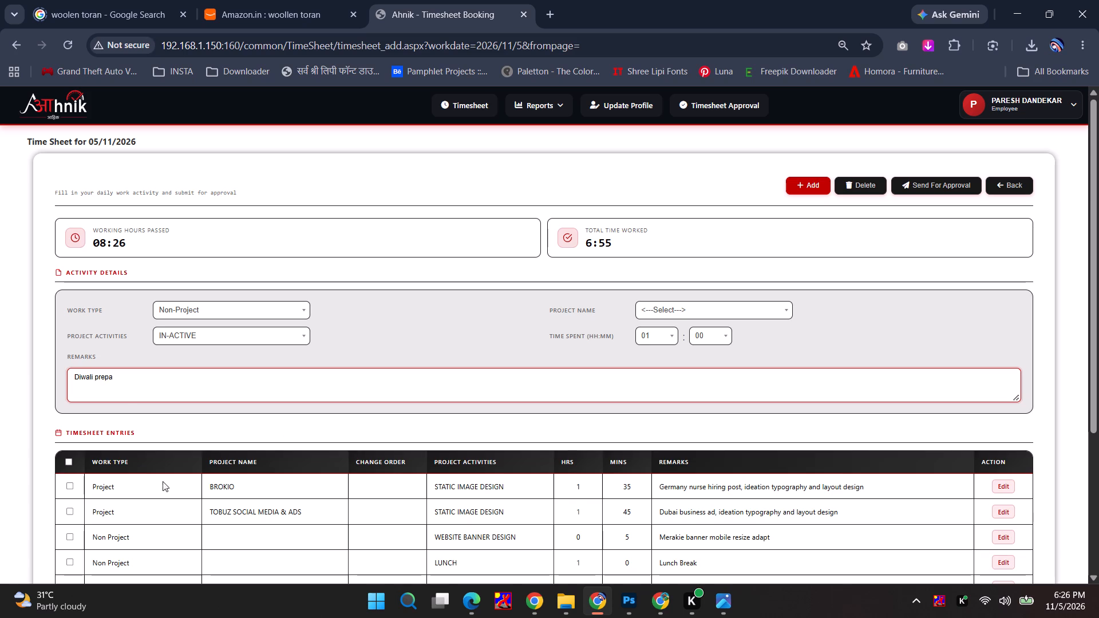
pyautogui.press('a')
pyautogui.press('BackSpace')
pyautogui.write('ration')
pyautogui.press('space')
pyautogui.write('wiyt')
pyautogui.press('BackSpace')
pyautogui.press('BackSpace')
pyautogui.write('th team')
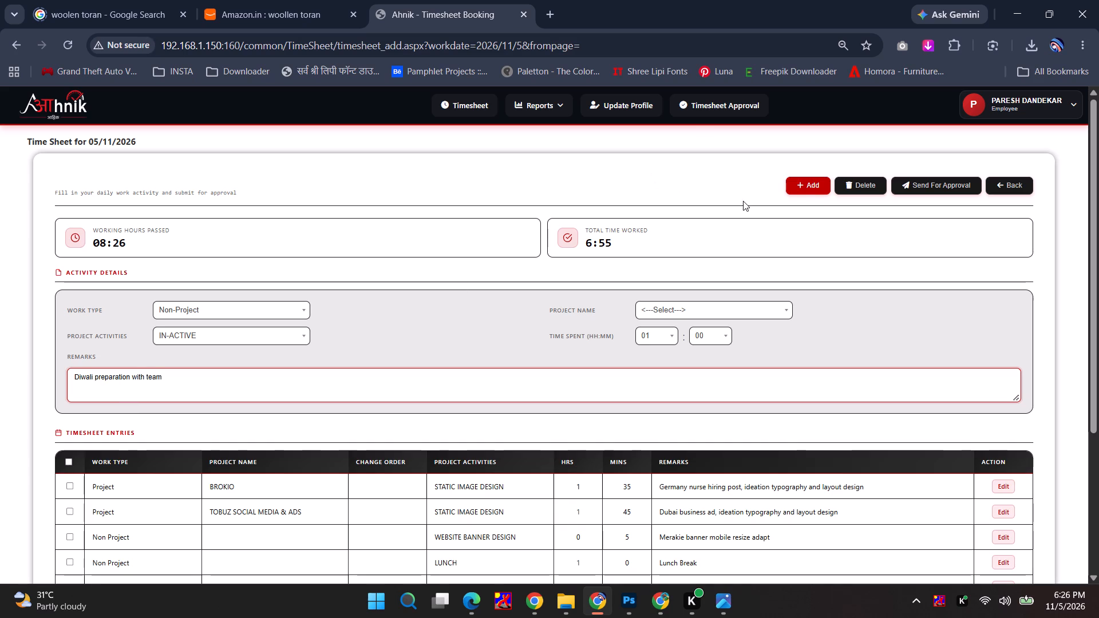
pyautogui.click(815, 193)
# Set the new entry's work type to Non-Project and its activity to TEA BREAK.
pyautogui.click(230, 315)
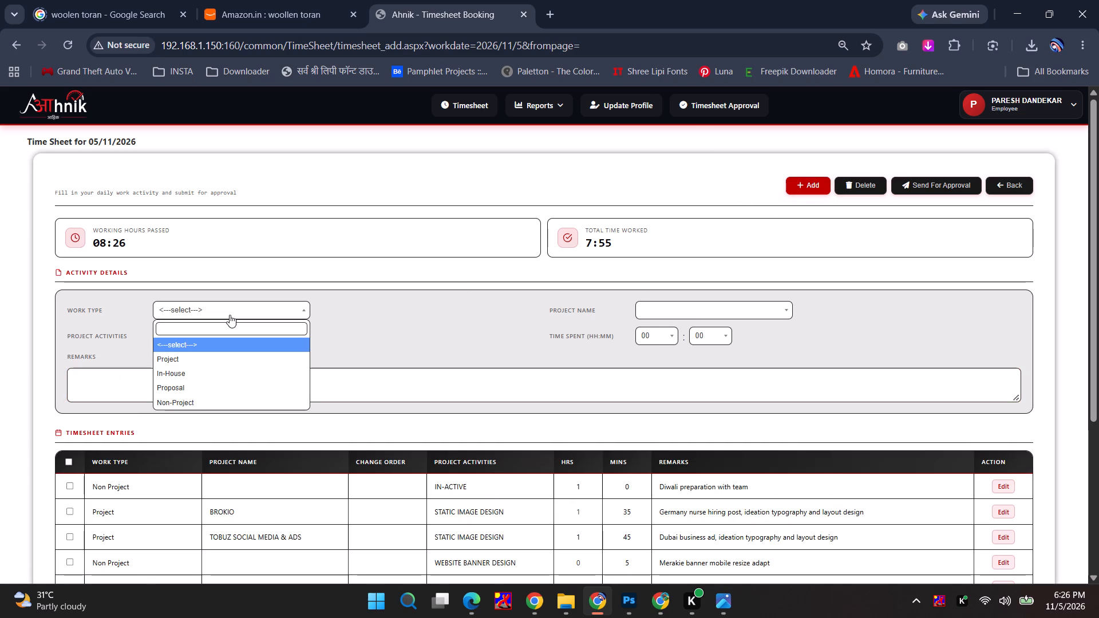
pyautogui.write('tea')
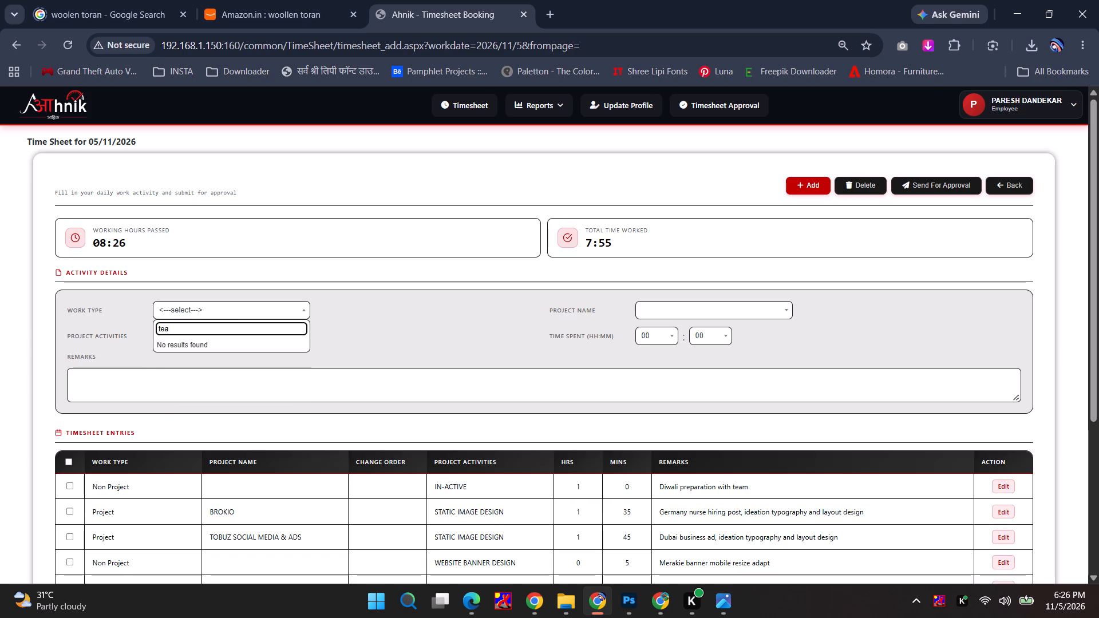
pyautogui.press('BackSpace')
pyautogui.press('BackSpace')
pyautogui.press('BackSpace')
pyautogui.press('BackSpace')
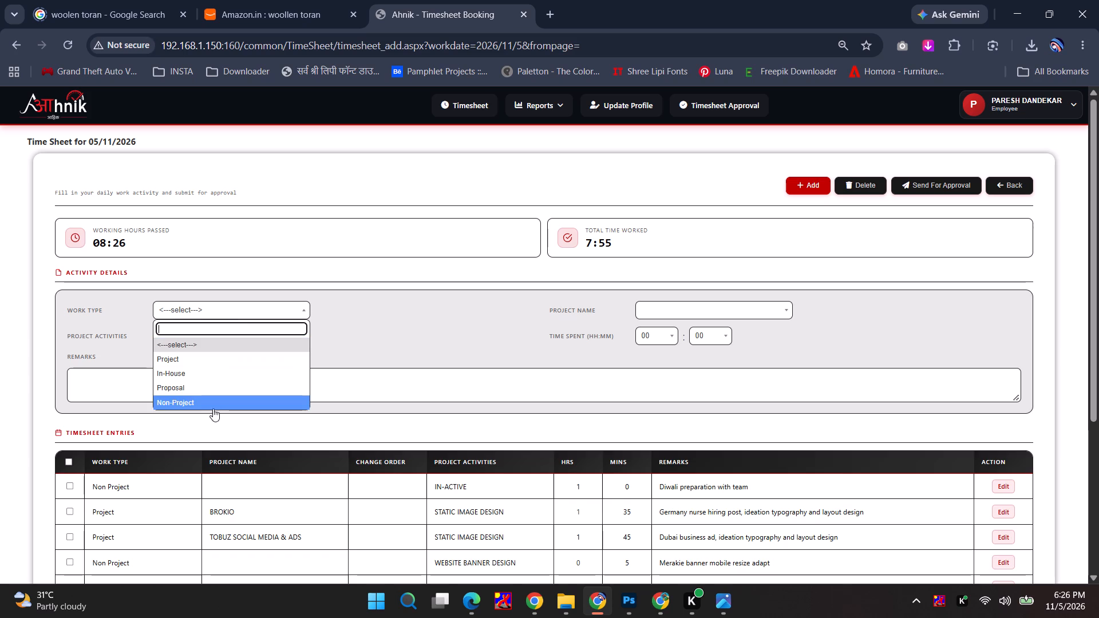
pyautogui.click(213, 409)
pyautogui.write('tea')
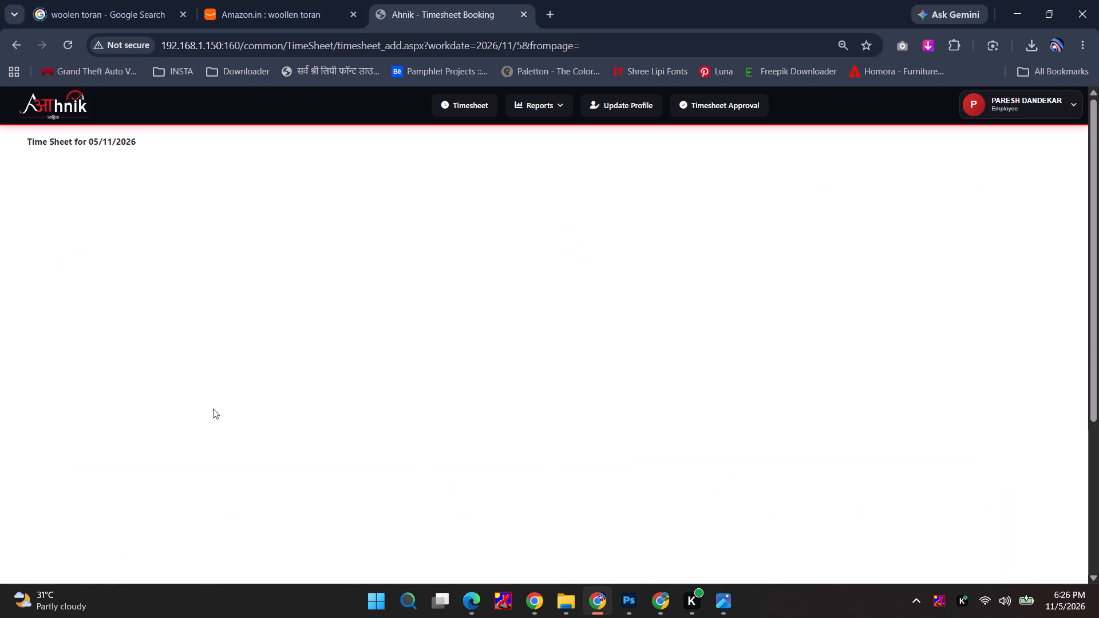
pyautogui.click(257, 334)
pyautogui.write('tea')
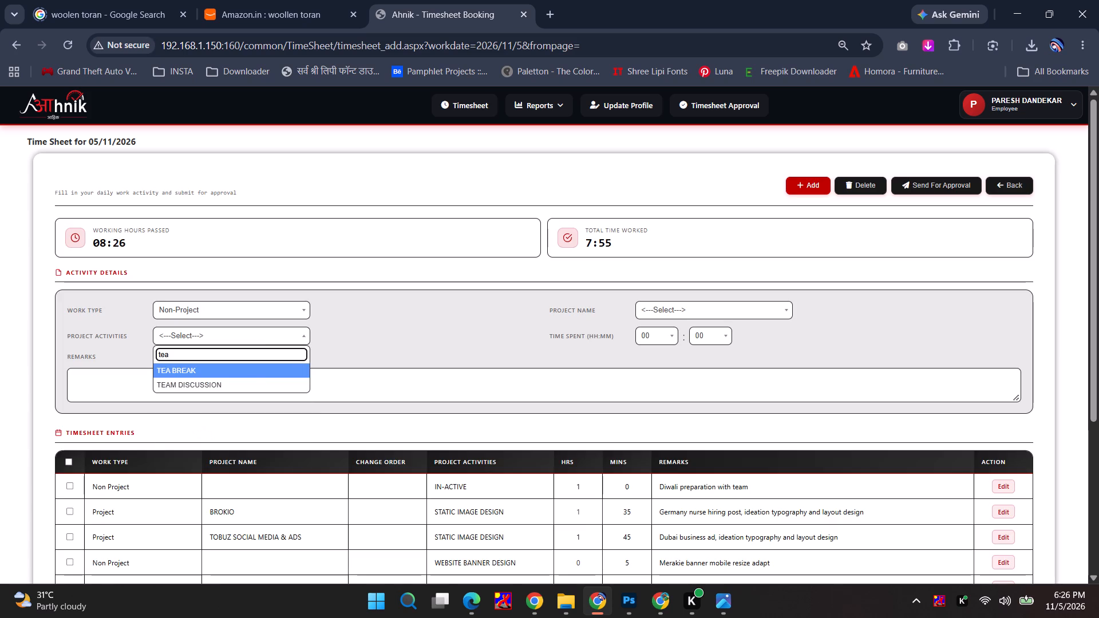
pyautogui.press("'")
pyautogui.press('BackSpace')
pyautogui.press('Return')
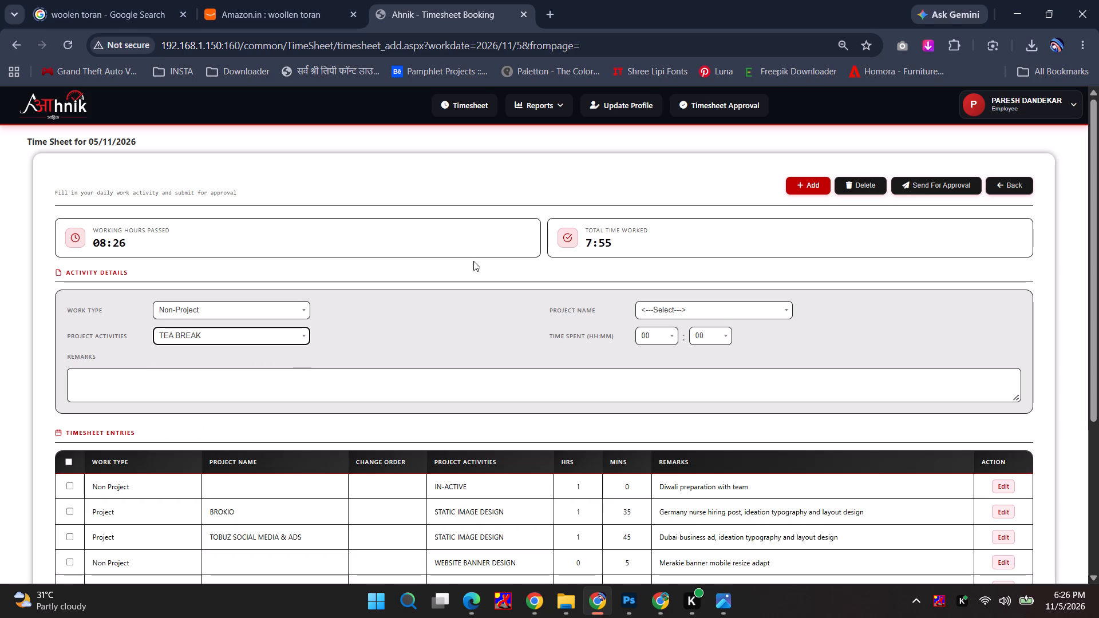
# Give the tea break entry 15 minutes and the remark "Tea break", and try to add it to the timesheet.
pyautogui.click(718, 344)
pyautogui.click(707, 413)
pyautogui.click(702, 389)
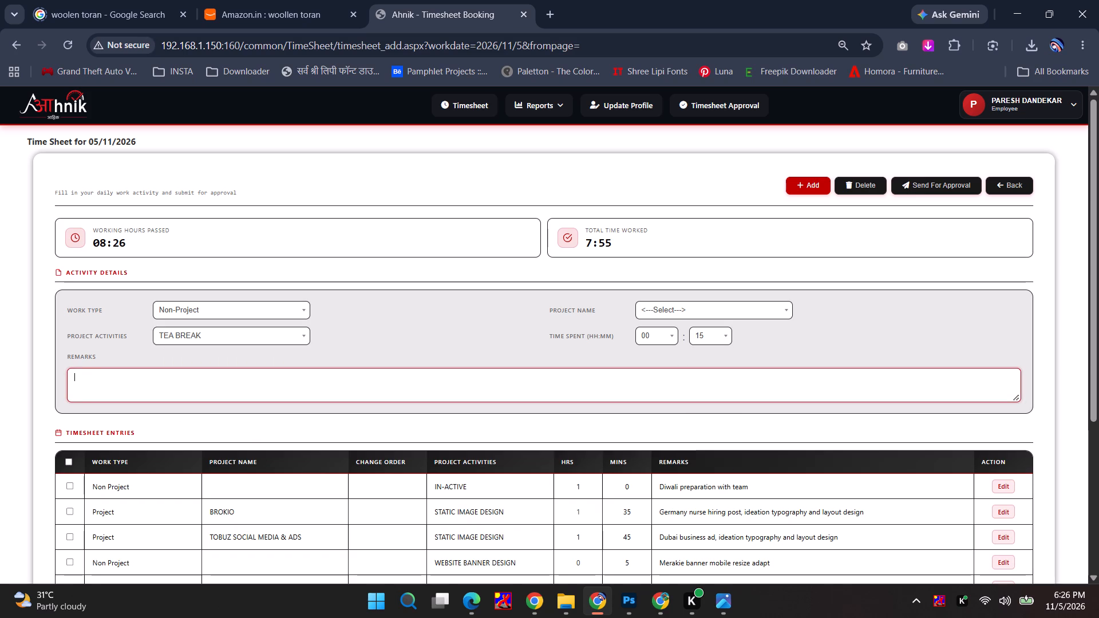
pyautogui.write('Tea break')
pyautogui.click(807, 194)
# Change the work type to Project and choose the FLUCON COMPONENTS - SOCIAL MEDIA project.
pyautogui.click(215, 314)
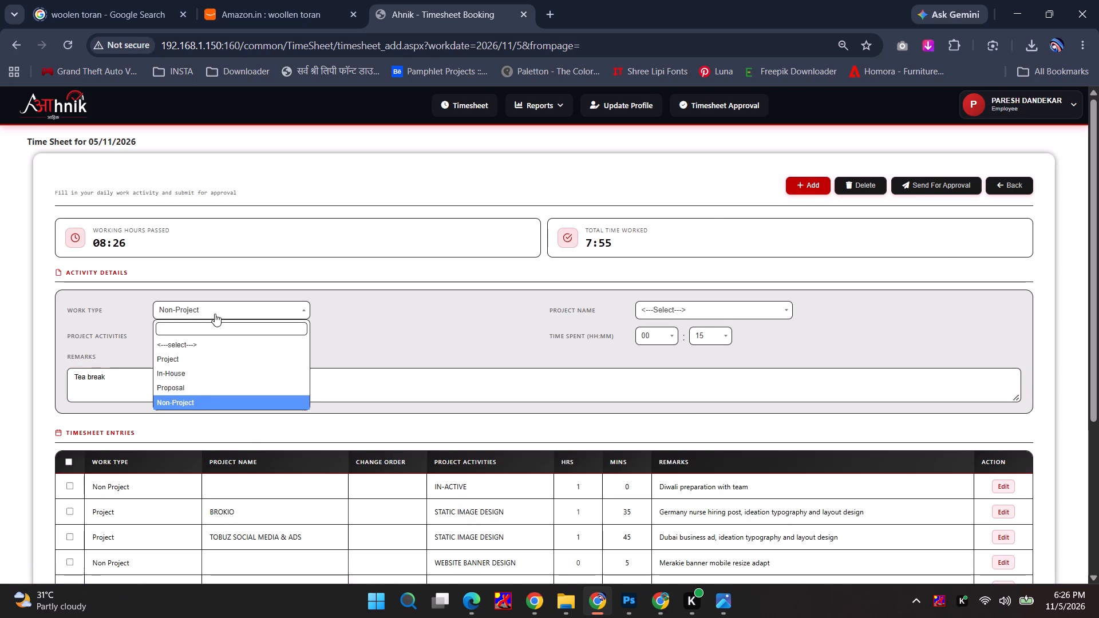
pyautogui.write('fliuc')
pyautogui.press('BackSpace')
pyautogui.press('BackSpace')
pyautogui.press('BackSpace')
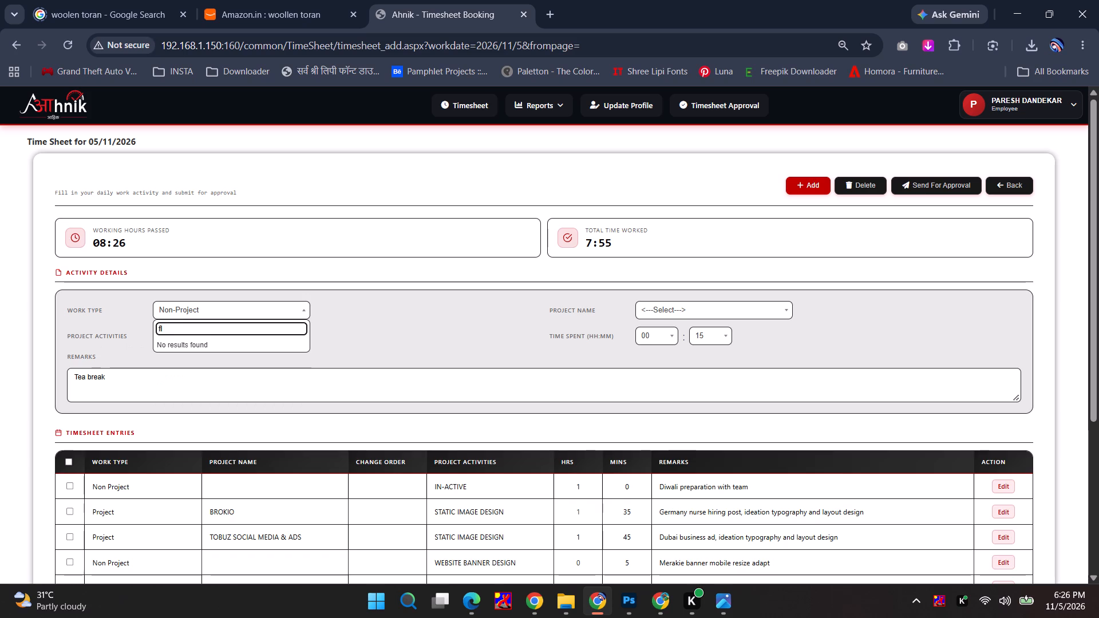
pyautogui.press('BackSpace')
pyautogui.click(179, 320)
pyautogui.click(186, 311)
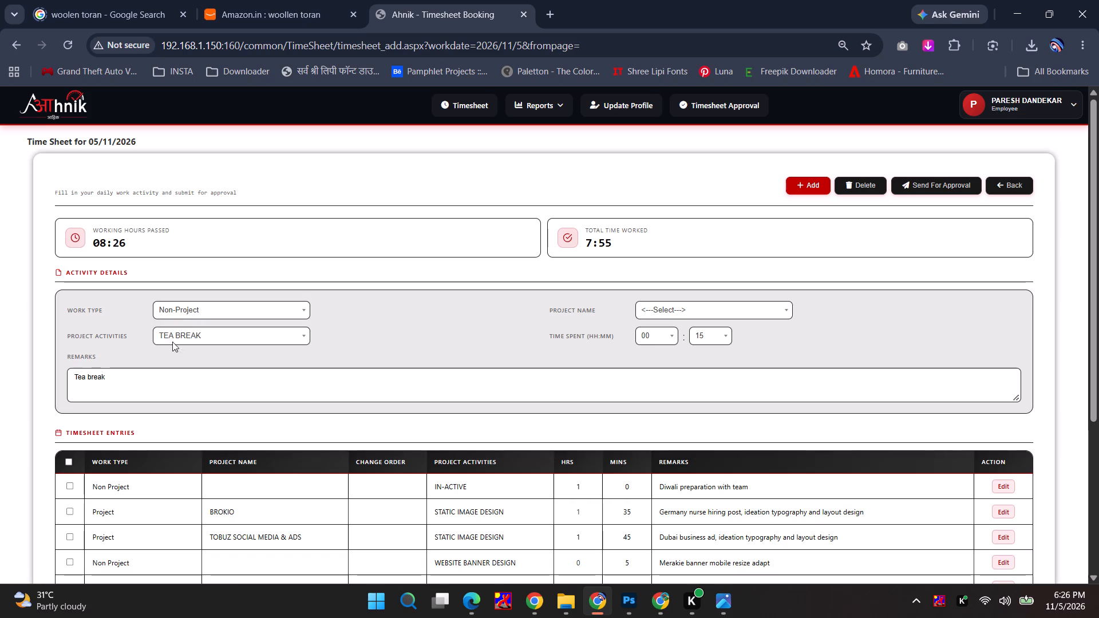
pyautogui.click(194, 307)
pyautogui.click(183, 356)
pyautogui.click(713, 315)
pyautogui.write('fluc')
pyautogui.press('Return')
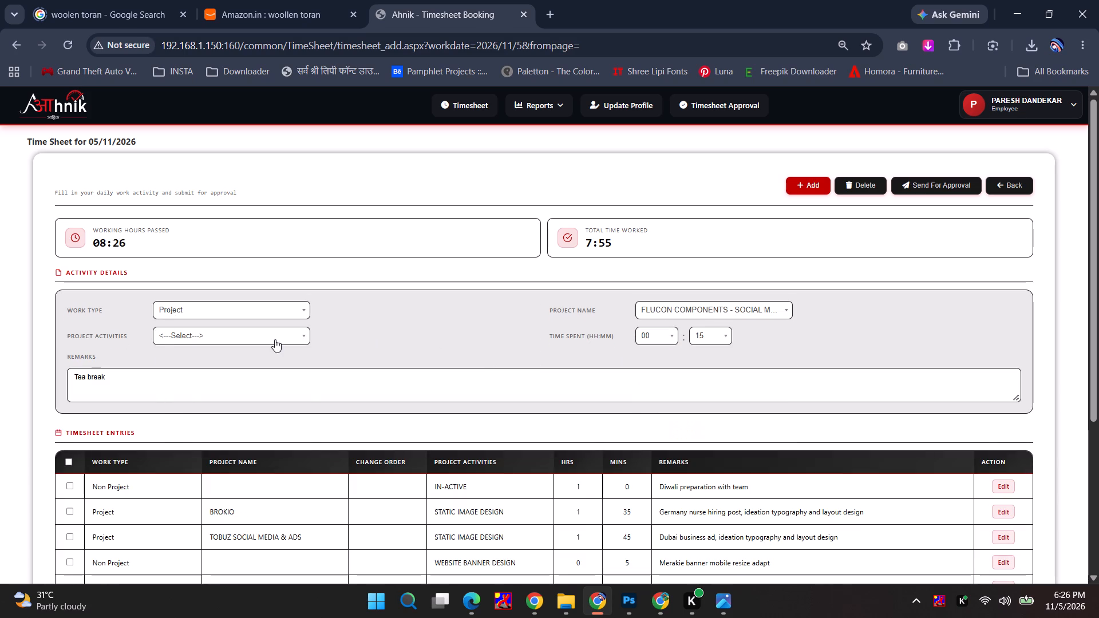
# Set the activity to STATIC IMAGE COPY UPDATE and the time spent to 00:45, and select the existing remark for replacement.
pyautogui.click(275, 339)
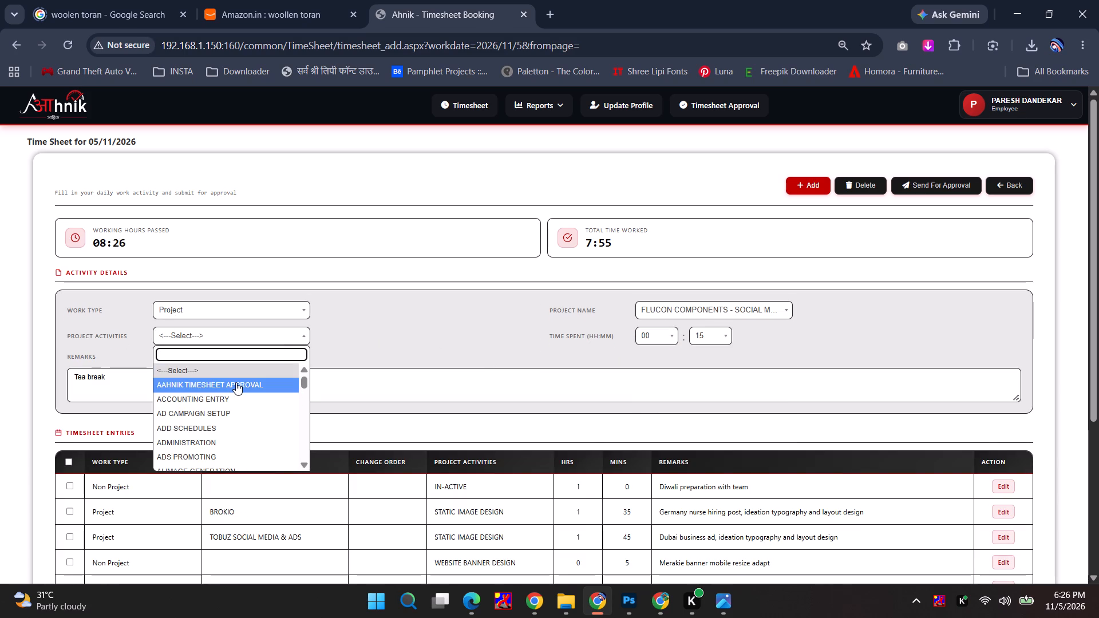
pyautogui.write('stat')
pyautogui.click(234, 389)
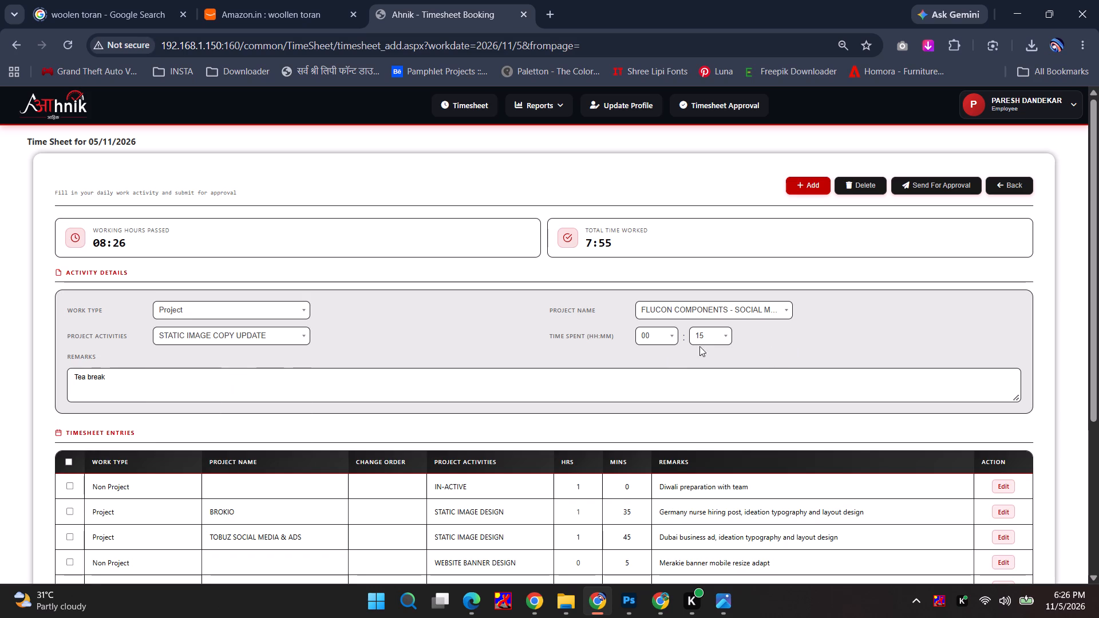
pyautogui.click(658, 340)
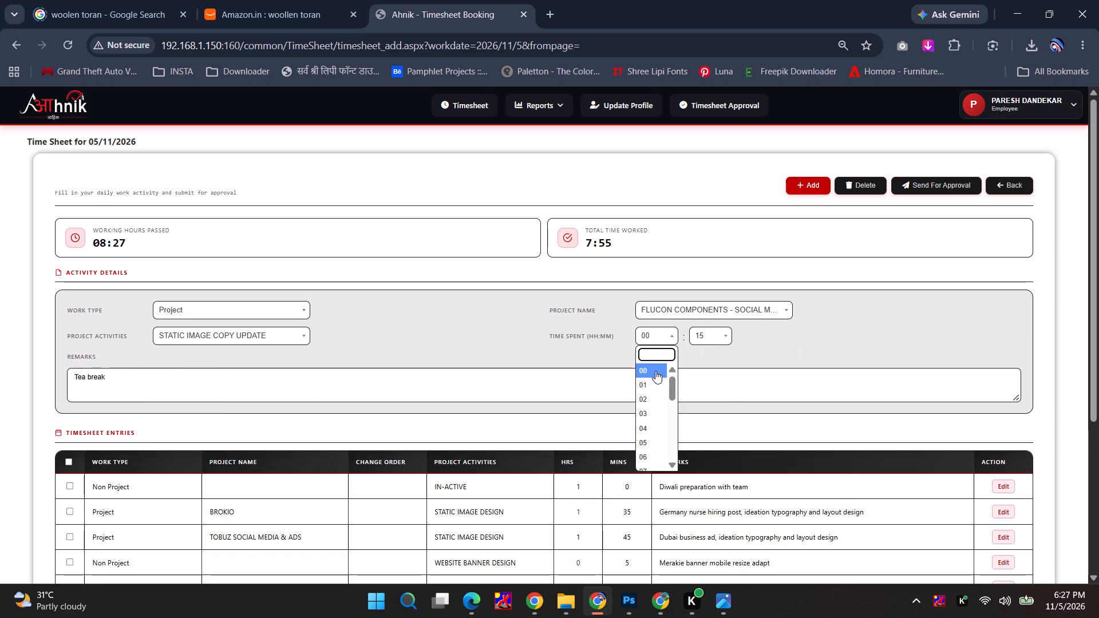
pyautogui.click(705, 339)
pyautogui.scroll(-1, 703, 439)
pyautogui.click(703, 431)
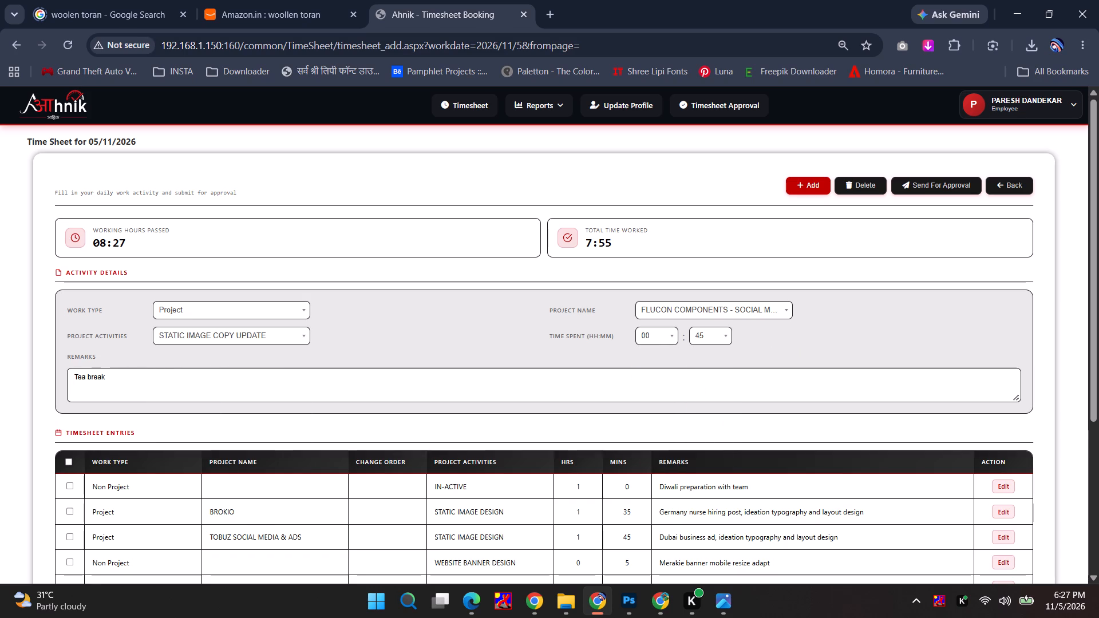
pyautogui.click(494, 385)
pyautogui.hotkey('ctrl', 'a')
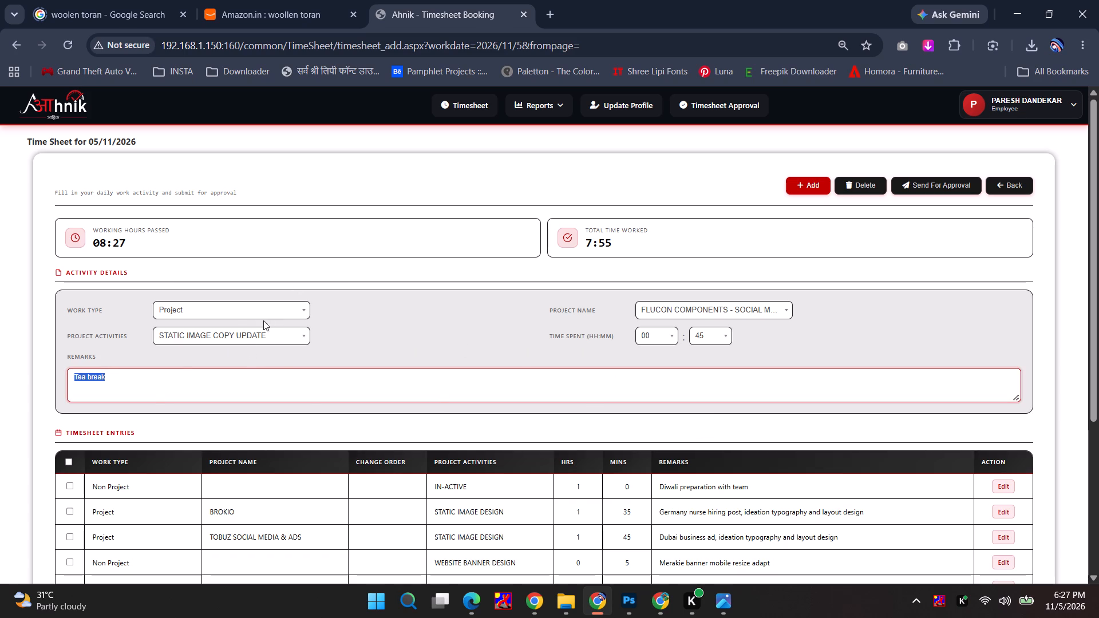
# Set the work type back to Non-Project and the activity to TEA BREAK.
pyautogui.click(261, 306)
pyautogui.click(200, 401)
pyautogui.click(681, 312)
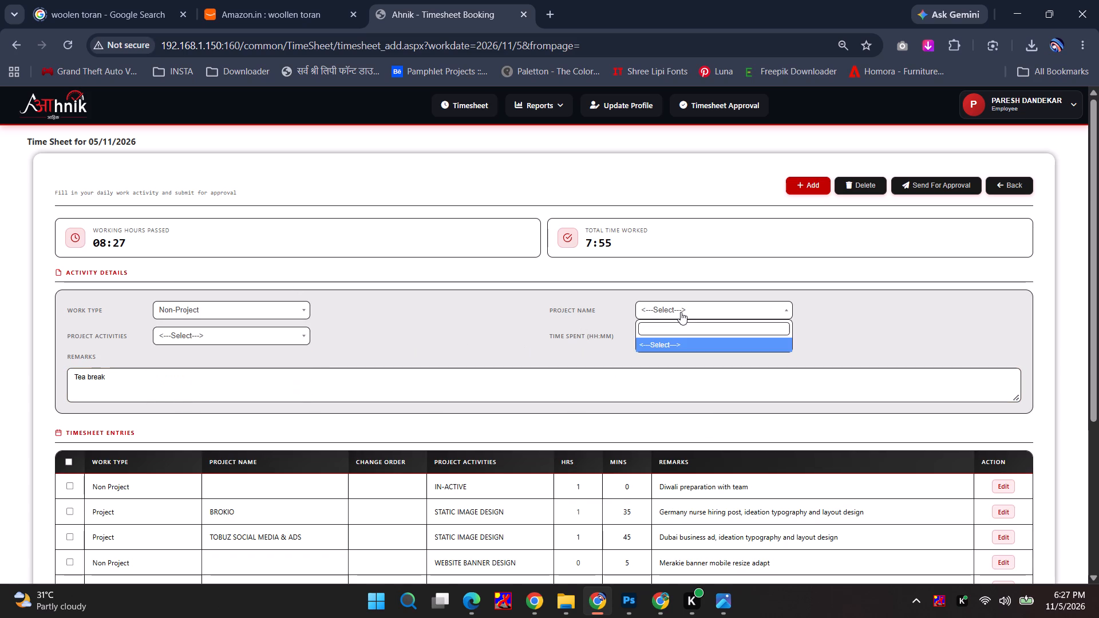
pyautogui.click(228, 335)
pyautogui.write('tea')
pyautogui.press('Return')
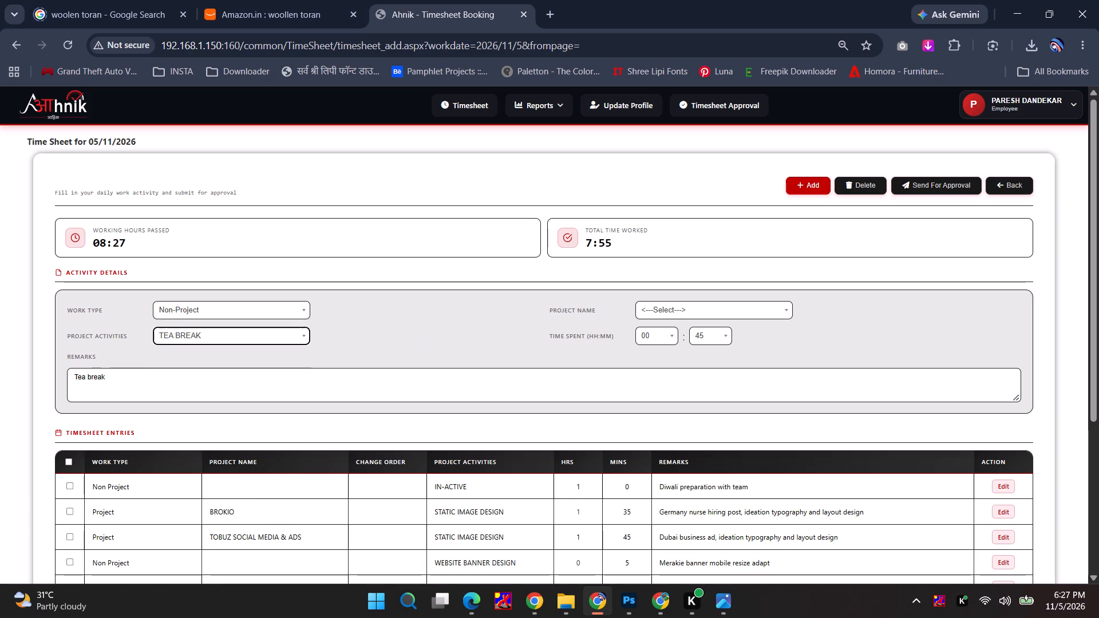
# Set the tea break's time spent to 15 minutes and add the entry to the timesheet.
pyautogui.click(699, 335)
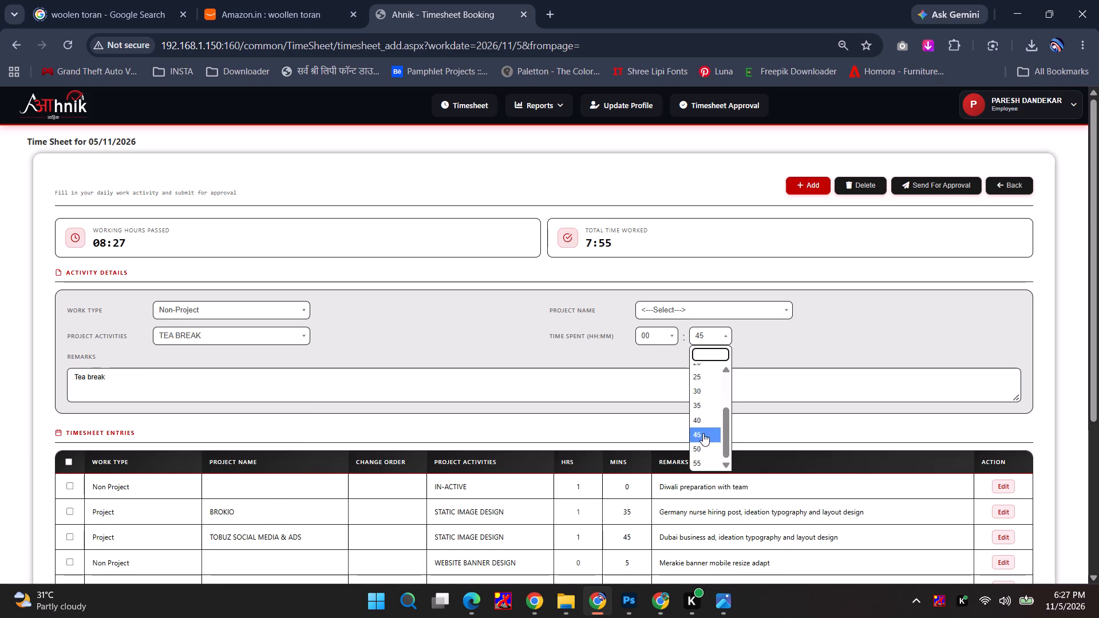
pyautogui.scroll(1, 705, 387)
pyautogui.click(698, 417)
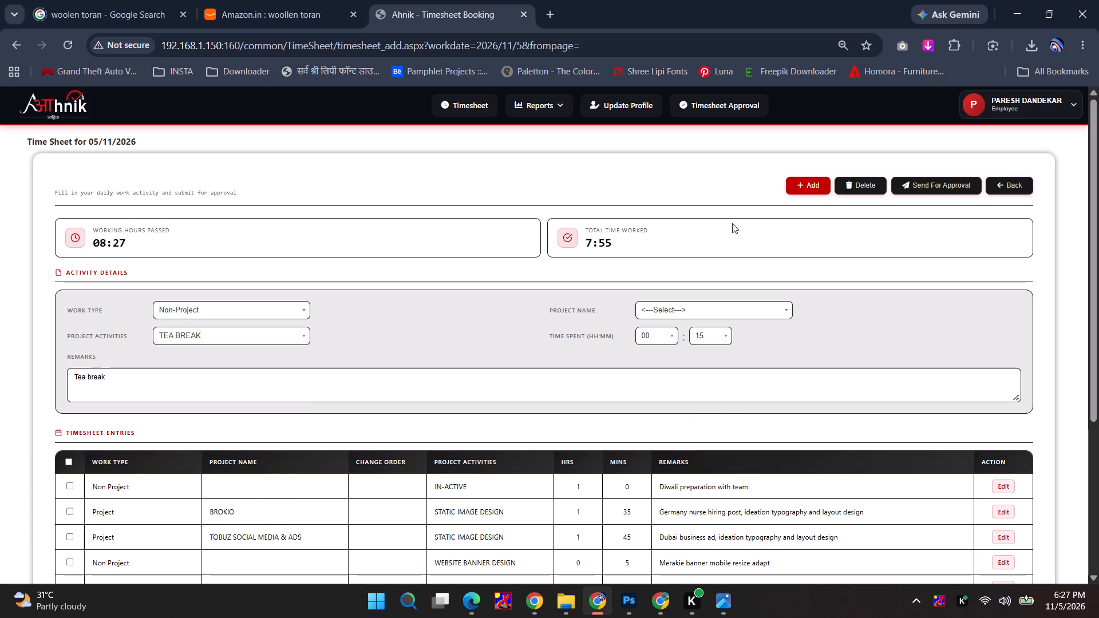
pyautogui.click(794, 184)
# Start another entry with work type Project and the project FLUCON COMPONENTS - SOCIAL MEDIA.
pyautogui.click(198, 309)
pyautogui.click(176, 358)
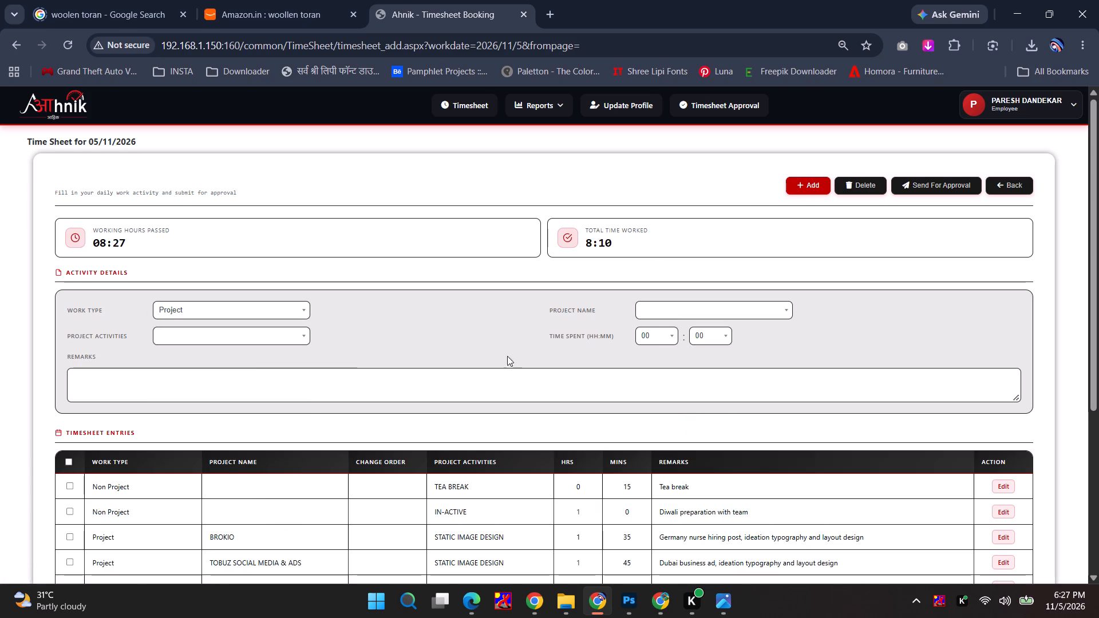
pyautogui.click(673, 315)
pyautogui.press('f')
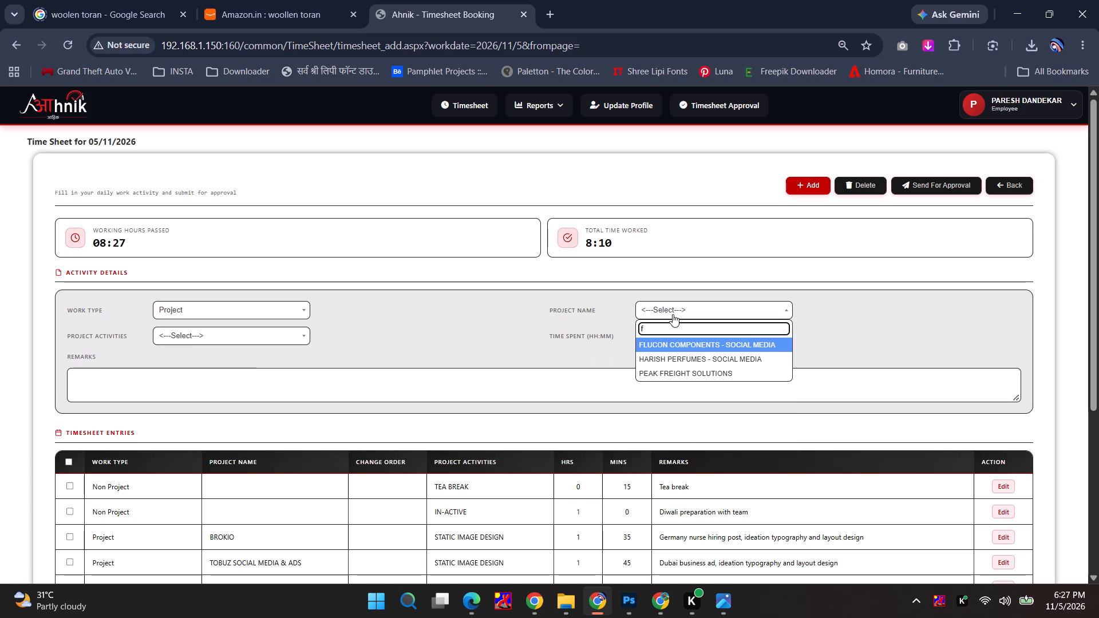
pyautogui.press('Return')
# Set the Flucon entry's project activity to STATIC IMAGE DESIGN.
pyautogui.click(255, 329)
pyautogui.write('sgat')
pyautogui.press('BackSpace')
pyautogui.press('BackSpace')
pyautogui.press('BackSpace')
pyautogui.press('a')
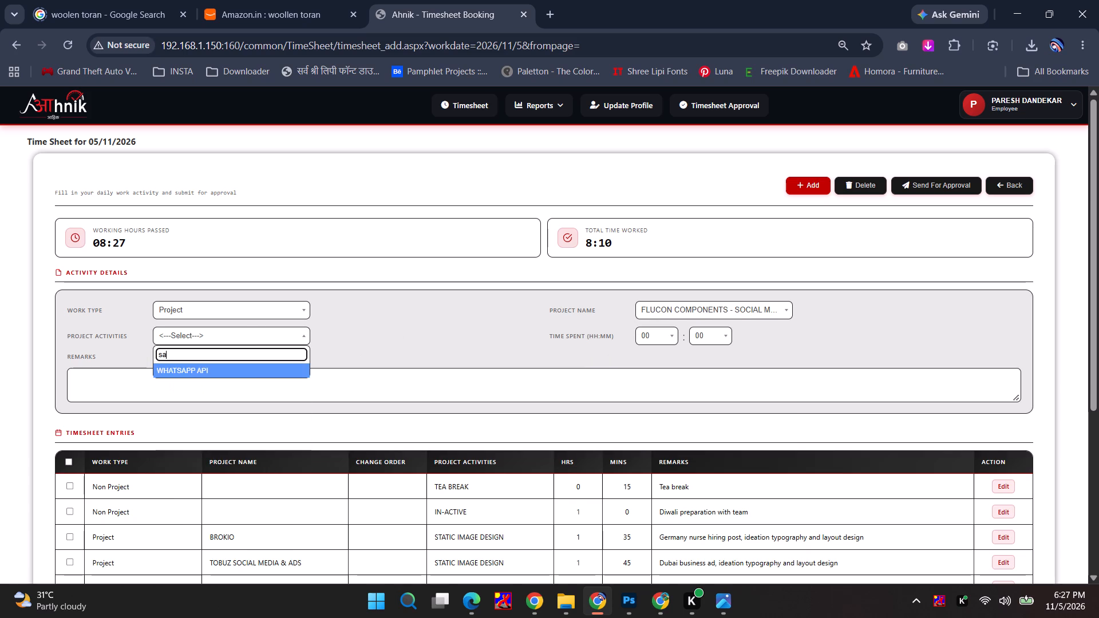
pyautogui.press('BackSpace')
pyautogui.write('ra')
pyautogui.press('BackSpace')
pyautogui.press('BackSpace')
pyautogui.press('r')
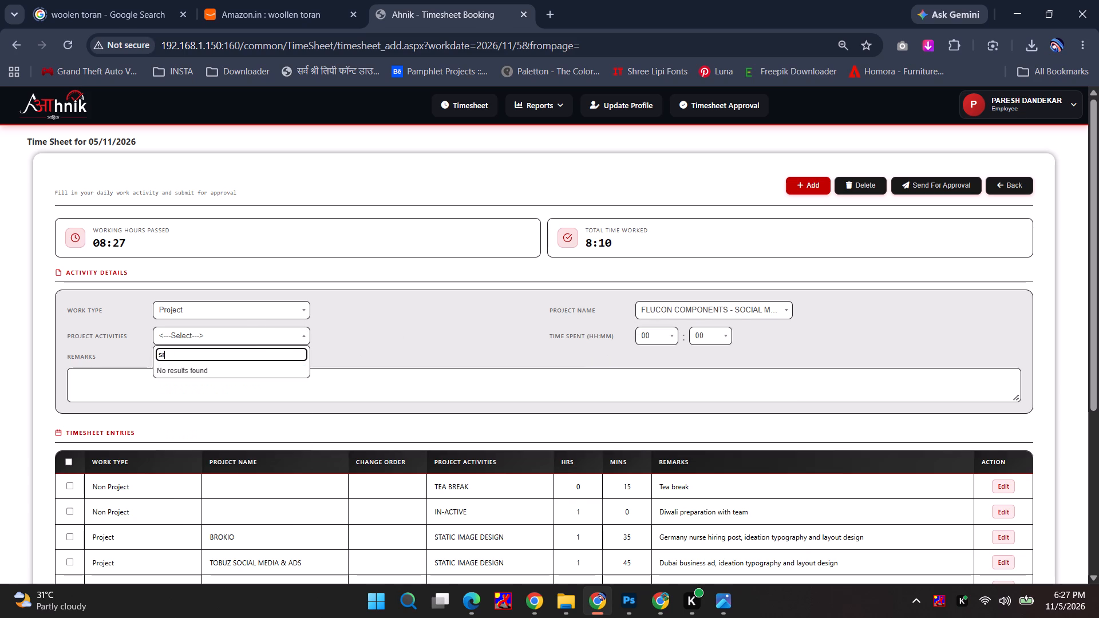
pyautogui.press('BackSpace')
pyautogui.write('ta')
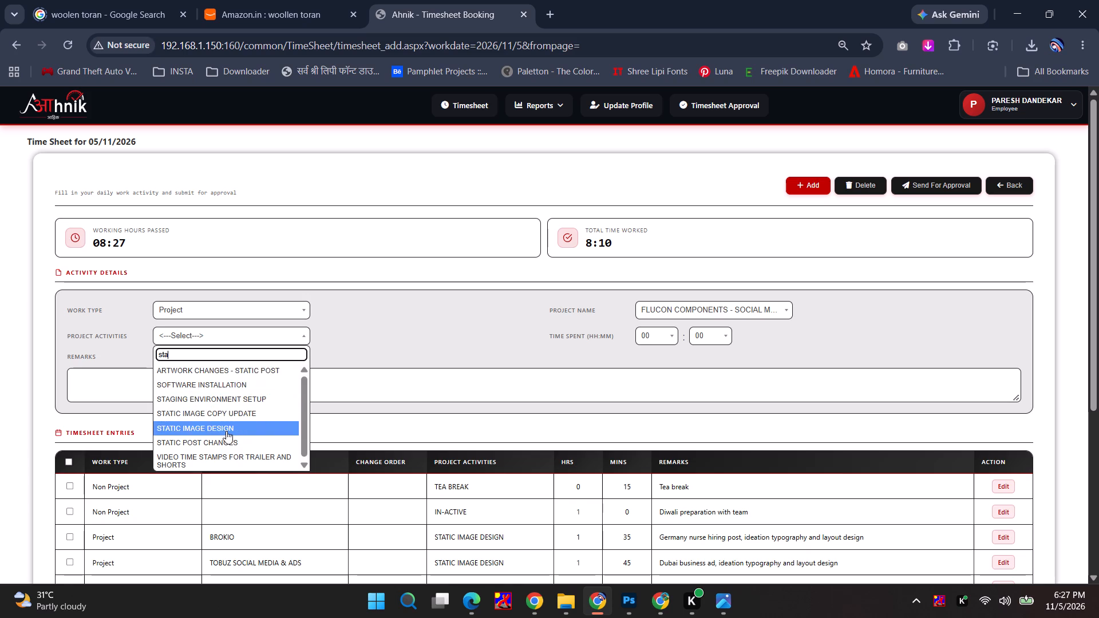
pyautogui.click(226, 431)
# Set the Flucon entry's time spent to 00:45.
pyautogui.click(695, 339)
pyautogui.click(699, 409)
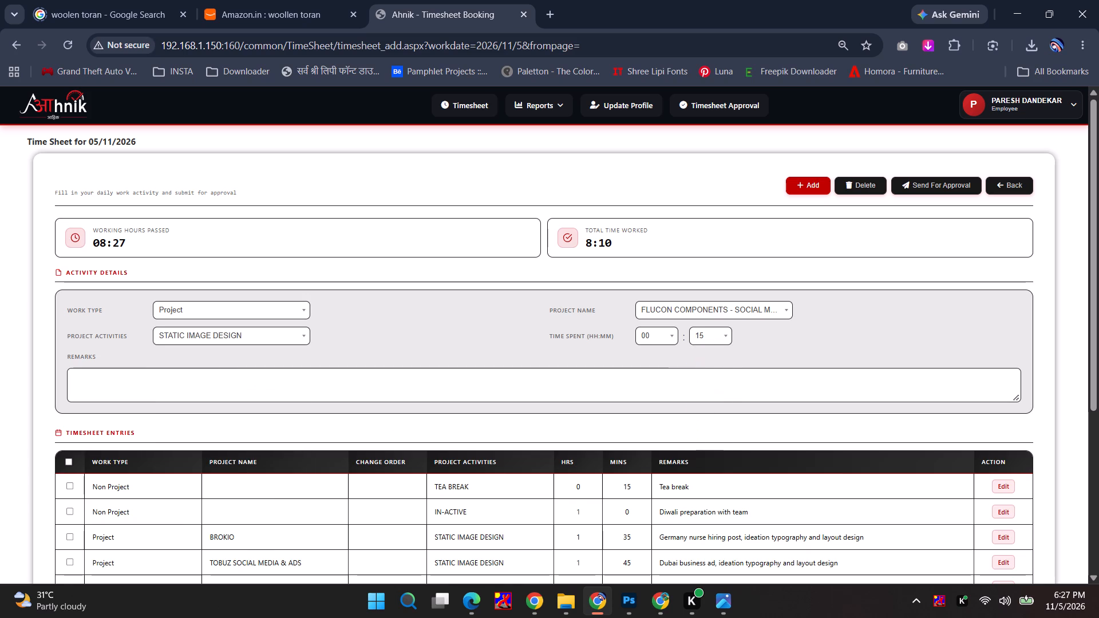
pyautogui.click(710, 335)
pyautogui.scroll(-3, 704, 465)
pyautogui.click(704, 433)
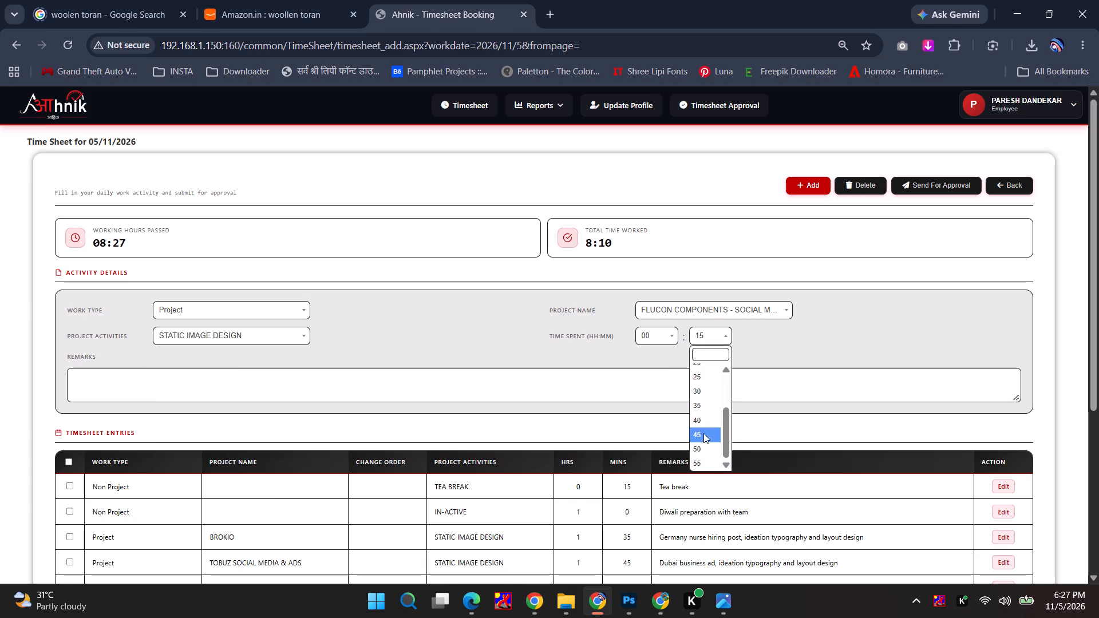
# Begin writing the remark for the Flucon static image design entry, clearing the mistyped text.
pyautogui.click(605, 386)
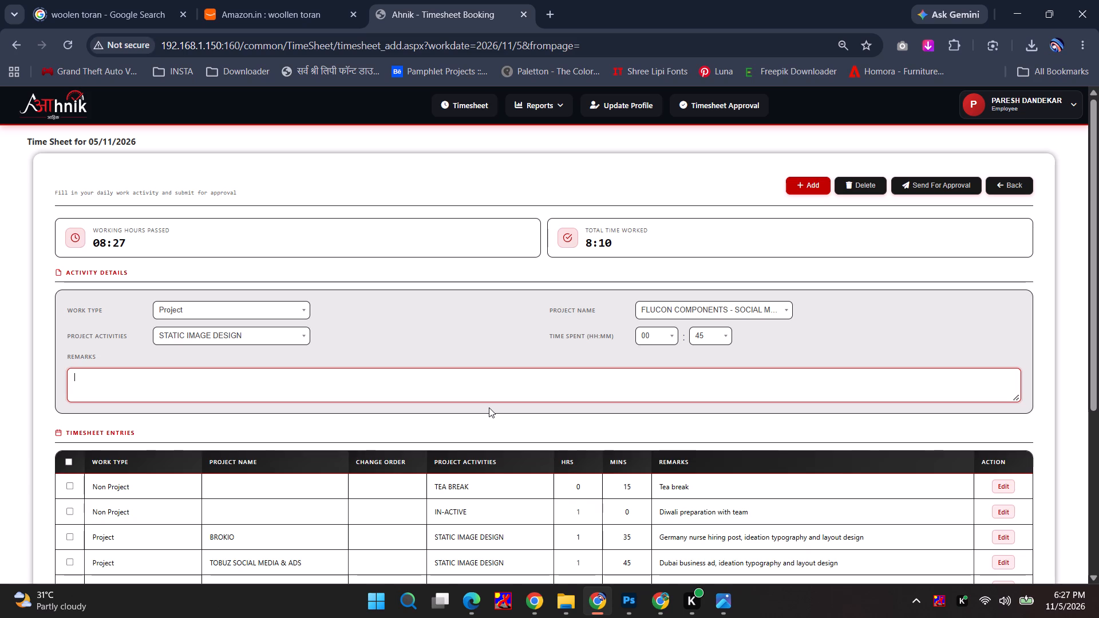
pyautogui.write('statt')
pyautogui.press('BackSpace')
pyautogui.press('BackSpace')
pyautogui.press('BackSpace')
pyautogui.press('BackSpace')
pyautogui.press('BackSpace')
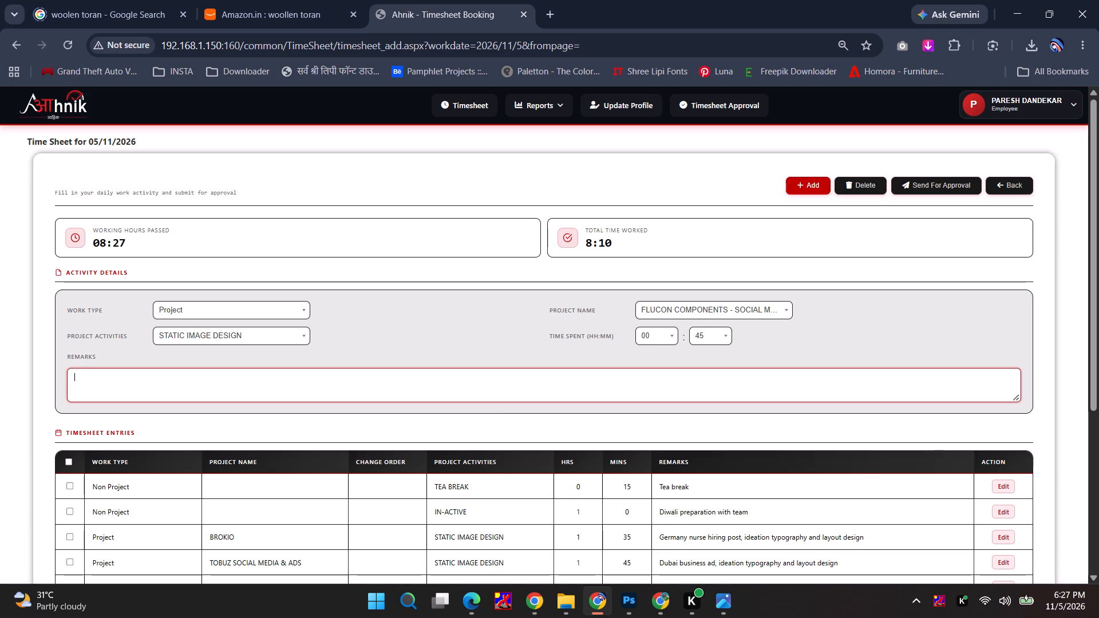
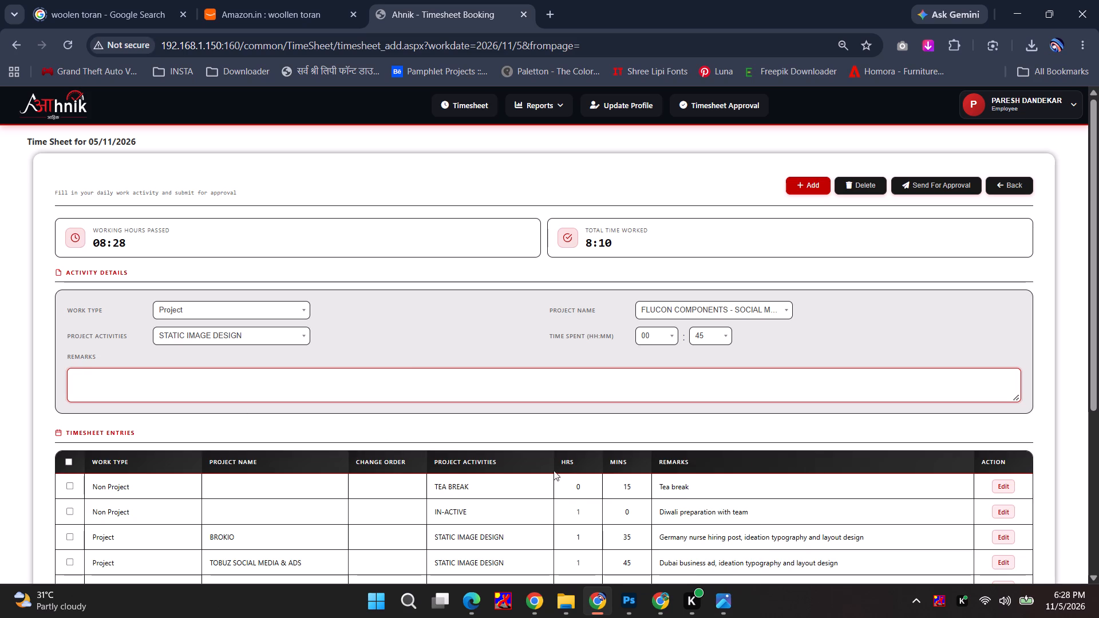
# Start the remark for the Flucon static image design entry with the letter "d".
pyautogui.click(176, 390)
pyautogui.press('d')
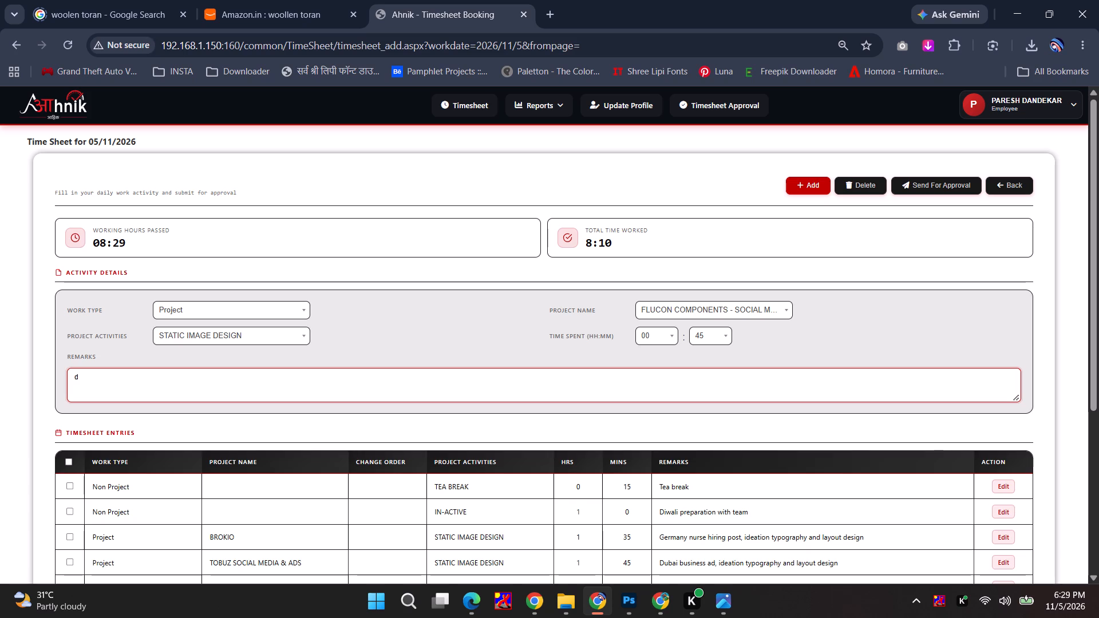
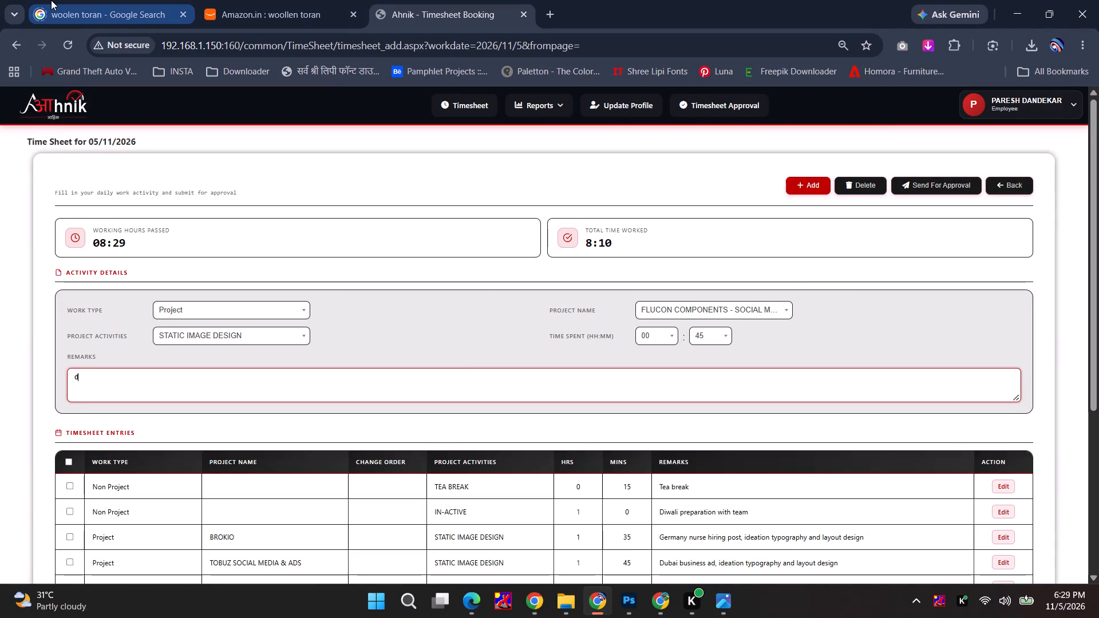
# Begin the remark for the Flucon static image design entry with "Diwali design".
pyautogui.press('BackSpace')
pyautogui.hotkey('shift', 'd')
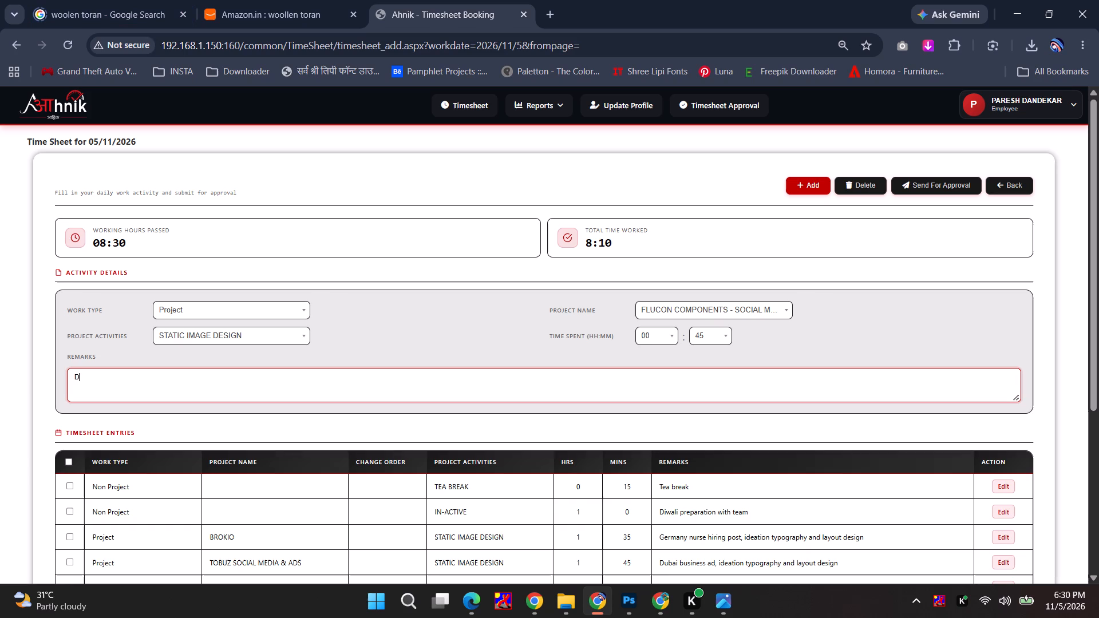
pyautogui.write('iwa')
pyautogui.write('lu')
pyautogui.press('space')
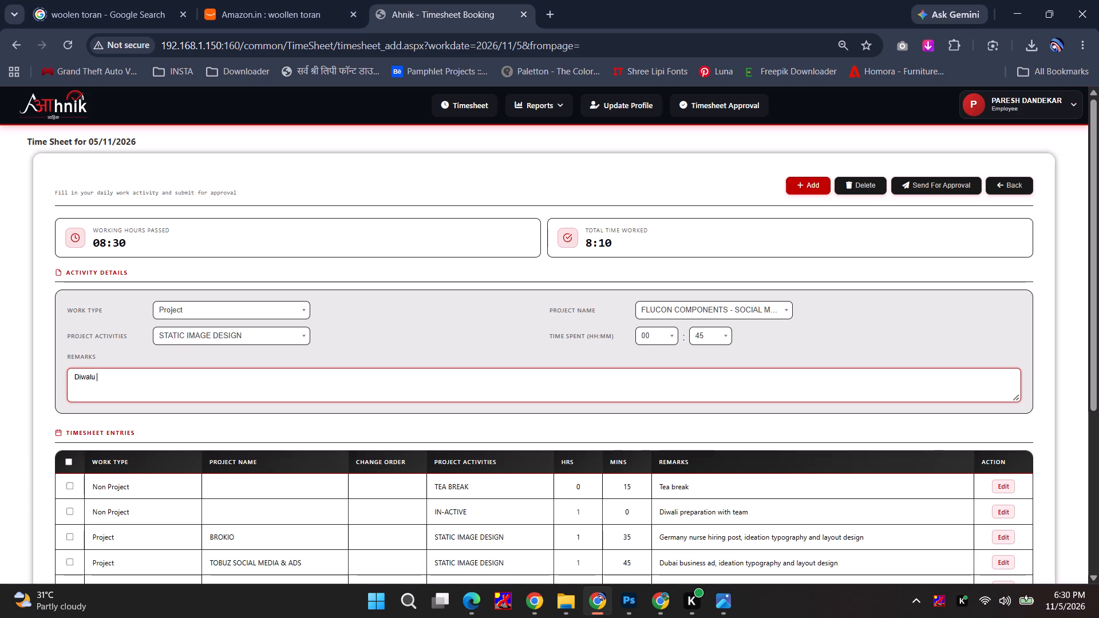
pyautogui.press('BackSpace')
pyautogui.press('BackSpace')
pyautogui.write('i design')
pyautogui.press('space')
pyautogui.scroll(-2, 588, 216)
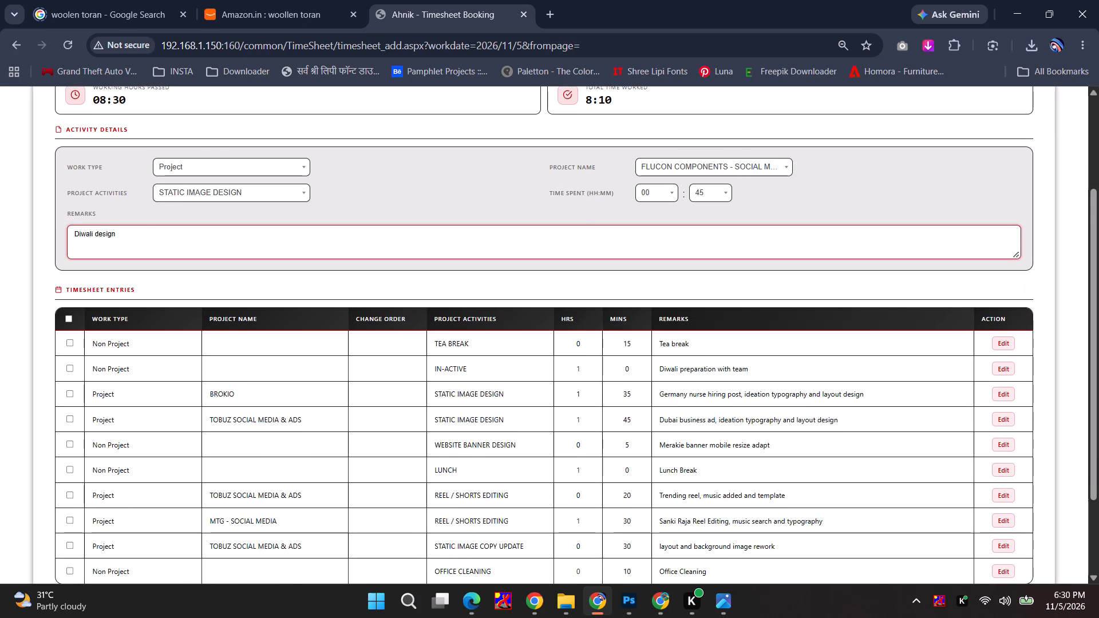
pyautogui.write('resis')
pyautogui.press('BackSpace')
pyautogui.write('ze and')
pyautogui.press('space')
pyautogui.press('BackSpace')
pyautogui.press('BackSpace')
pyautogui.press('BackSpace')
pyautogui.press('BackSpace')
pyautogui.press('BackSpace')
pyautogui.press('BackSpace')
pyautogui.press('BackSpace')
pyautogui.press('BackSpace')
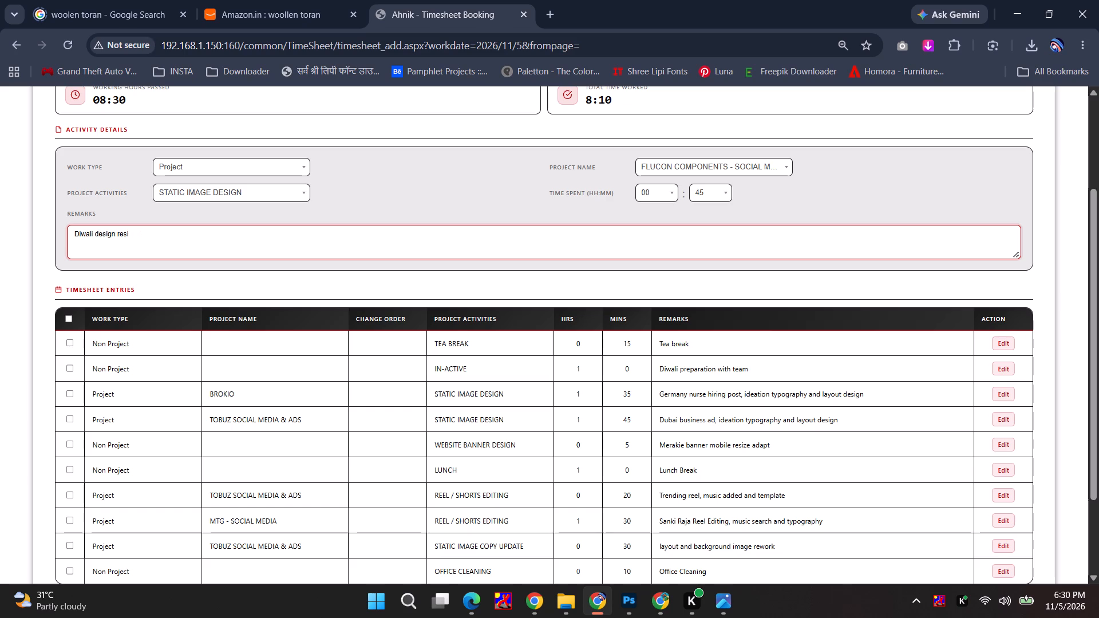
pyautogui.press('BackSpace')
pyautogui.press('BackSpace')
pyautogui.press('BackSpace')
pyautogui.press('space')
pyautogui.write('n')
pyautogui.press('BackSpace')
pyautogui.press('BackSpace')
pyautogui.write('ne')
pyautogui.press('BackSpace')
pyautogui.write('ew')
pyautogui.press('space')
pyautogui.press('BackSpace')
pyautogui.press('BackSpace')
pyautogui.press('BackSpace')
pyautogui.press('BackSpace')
pyautogui.write('adapt and re')
pyautogui.write('size')
pyautogui.press('space')
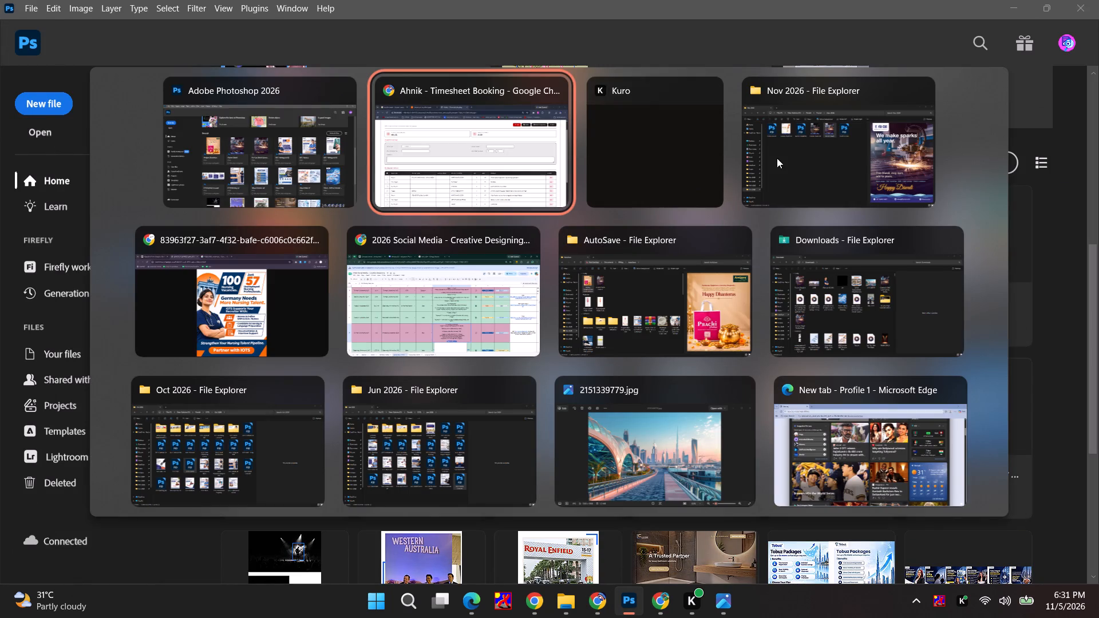
# Switch to File Explorer and open the Nov 2026 folder under Paresh > IOTS.
pyautogui.keyDown('alt'); pyautogui.click(825, 156); pyautogui.keyUp('alt')
pyautogui.click(58, 458)
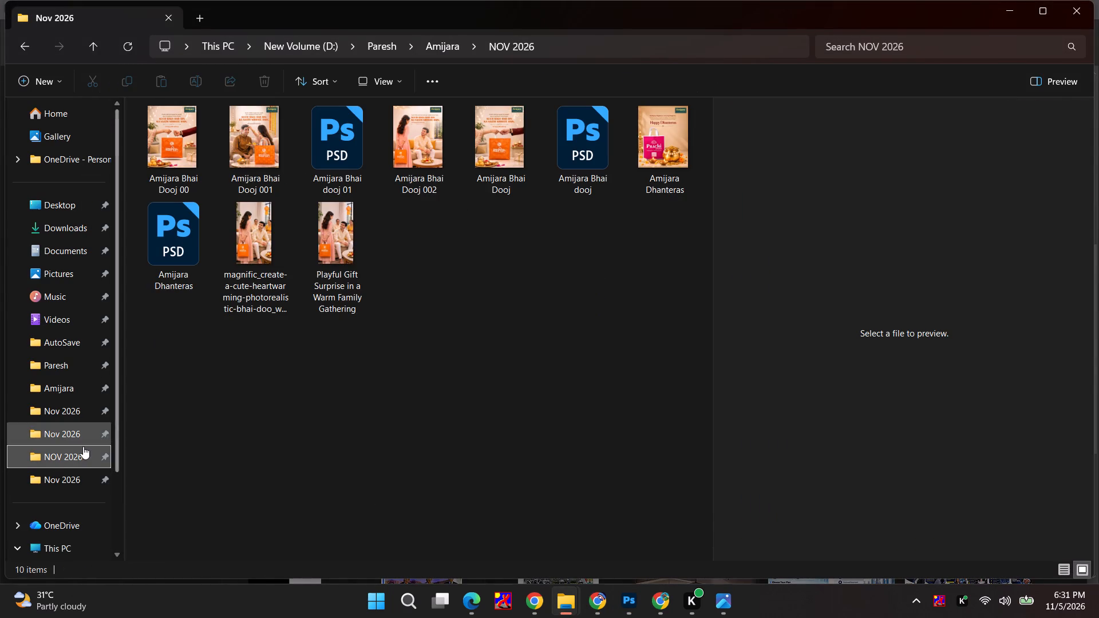
pyautogui.click(81, 435)
pyautogui.click(188, 155)
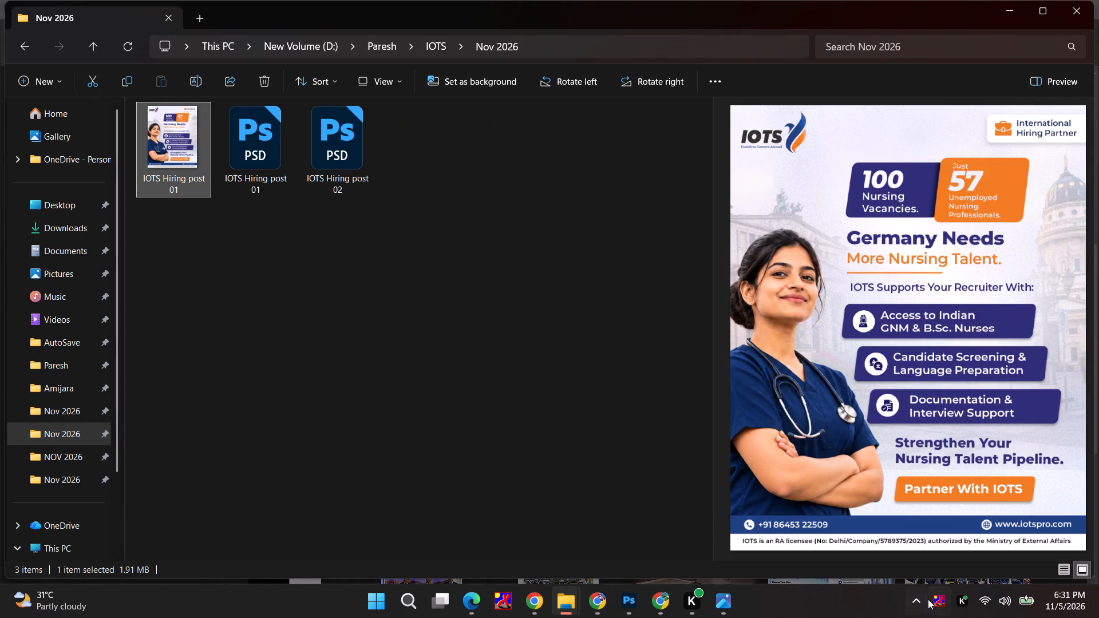
pyautogui.doubleClick(931, 598)
pyautogui.moveTo(199, 152); pyautogui.dragTo(628, 304)
pyautogui.click(619, 251)
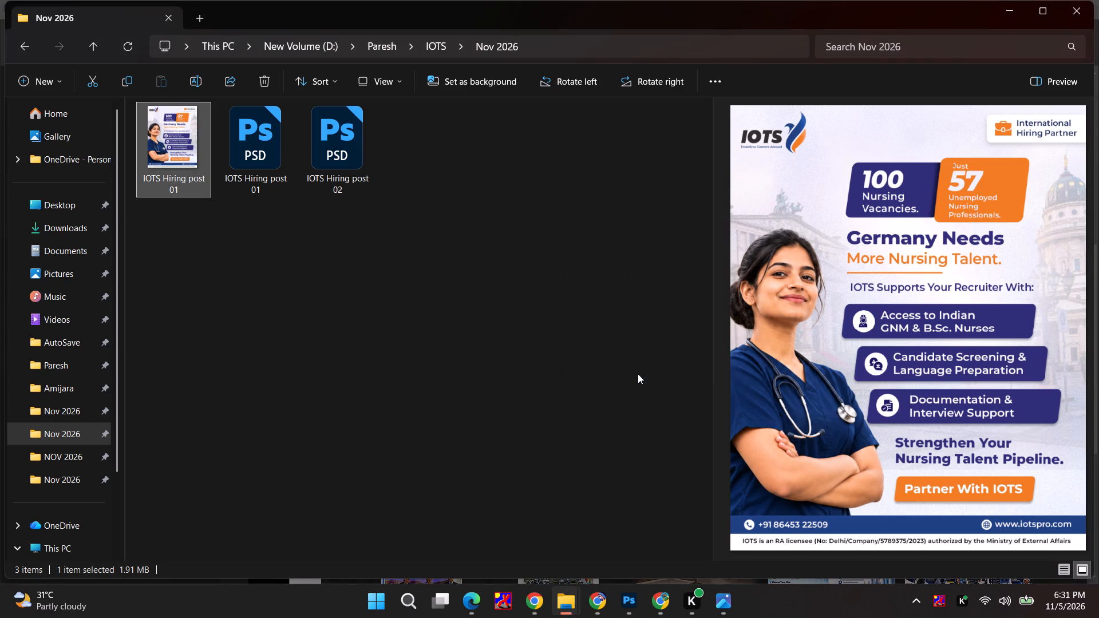